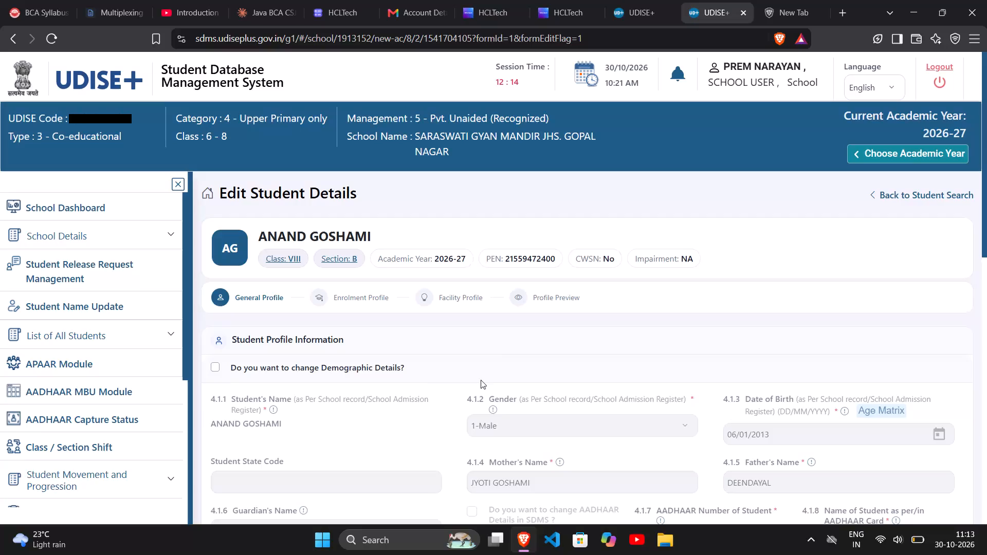
Save the student's General Profile with its existing entries and proceed to the Enrolment Profile.
scroll(408, 385, "down", 8)
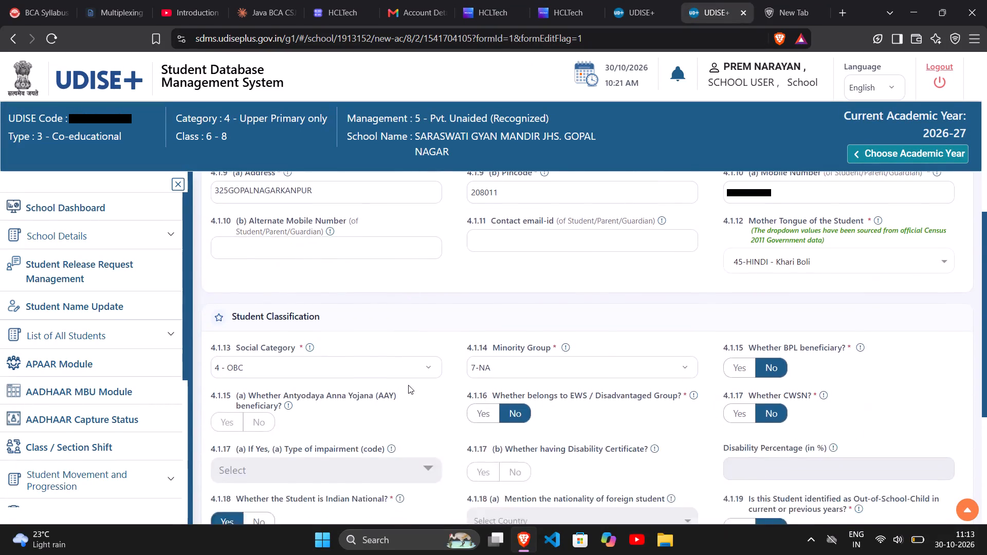
scroll(408, 385, "down", 3)
left_click(554, 464)
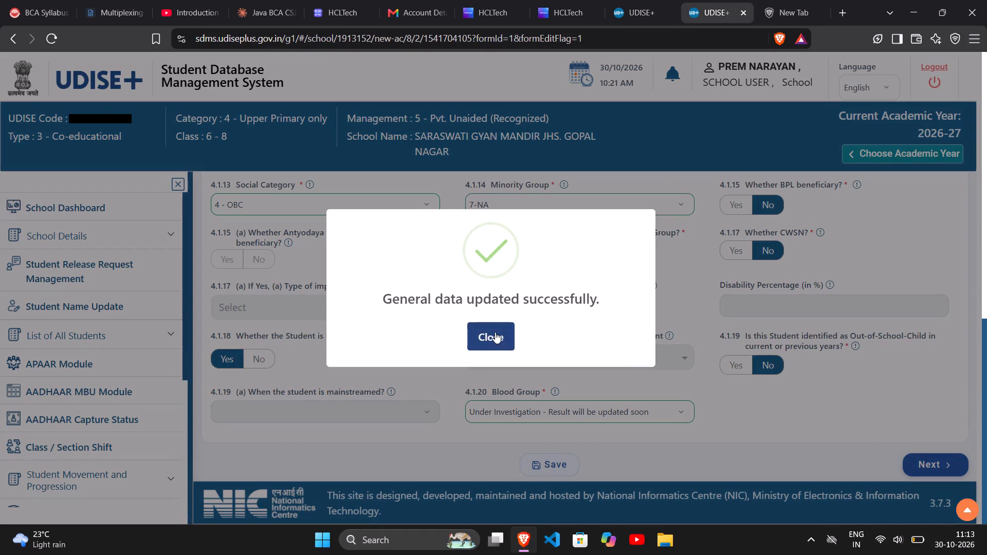
left_click(495, 332)
left_click(925, 468)
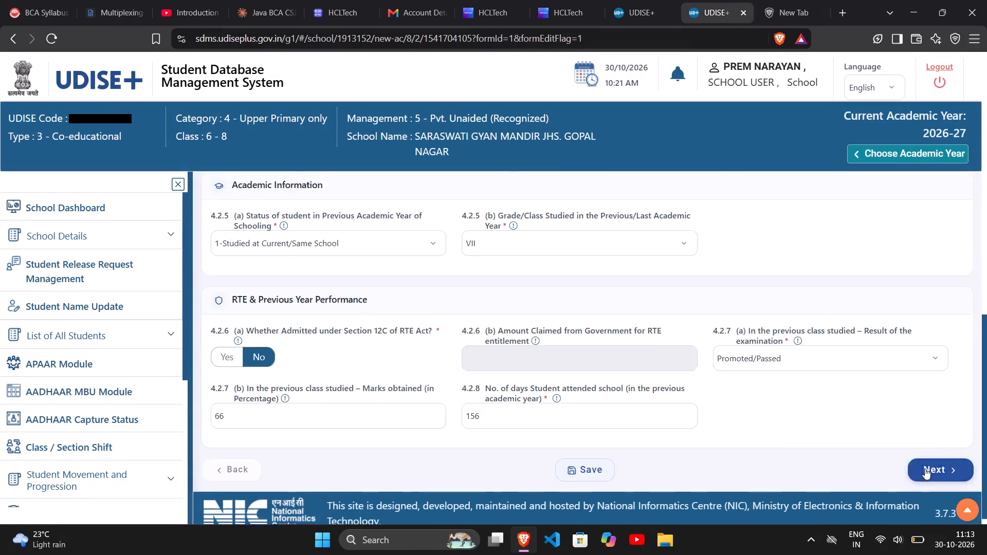
Choose Social Science, Science and Mathematics as the mandatory subjects and save the Enrolment Profile, continuing to the Facility Profile.
scroll(385, 410, "down", 6)
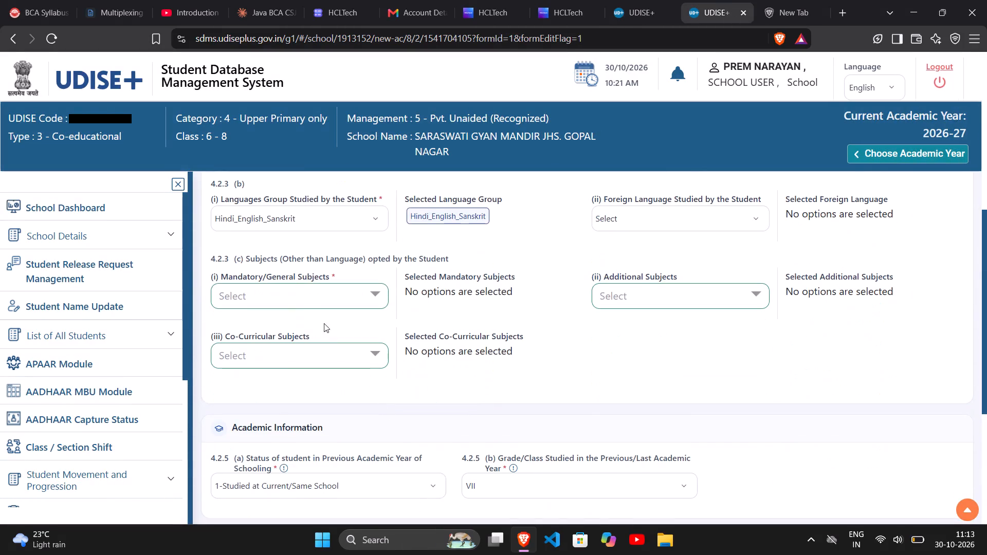
left_click(291, 280)
left_click(284, 289)
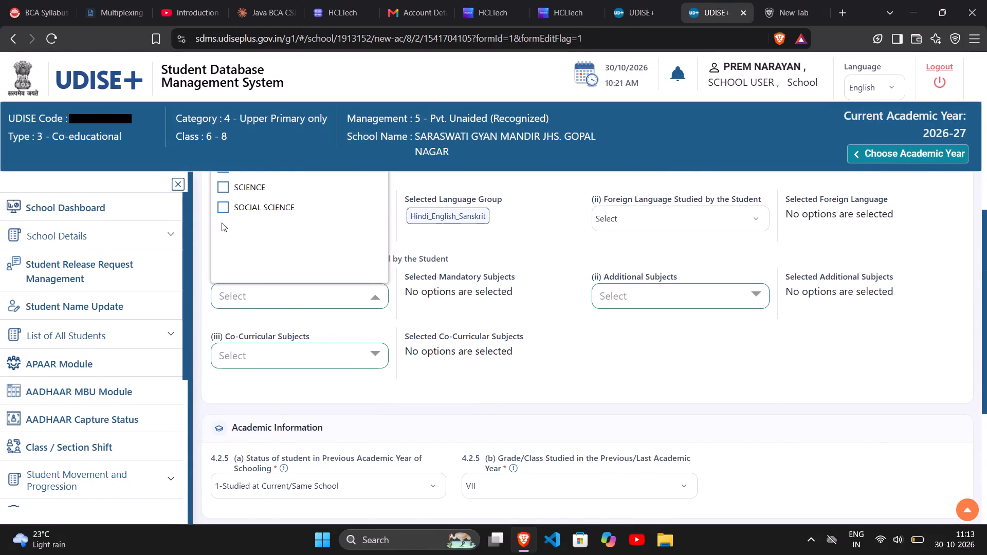
left_click(221, 210)
scroll(221, 210, "up", 1)
left_click(222, 231)
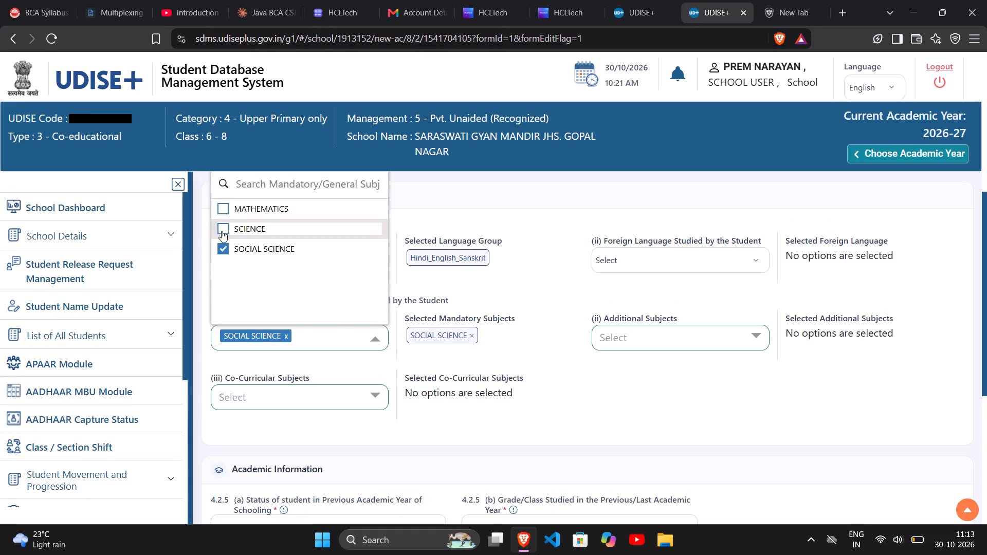
left_click(225, 209)
scroll(483, 379, "down", 2)
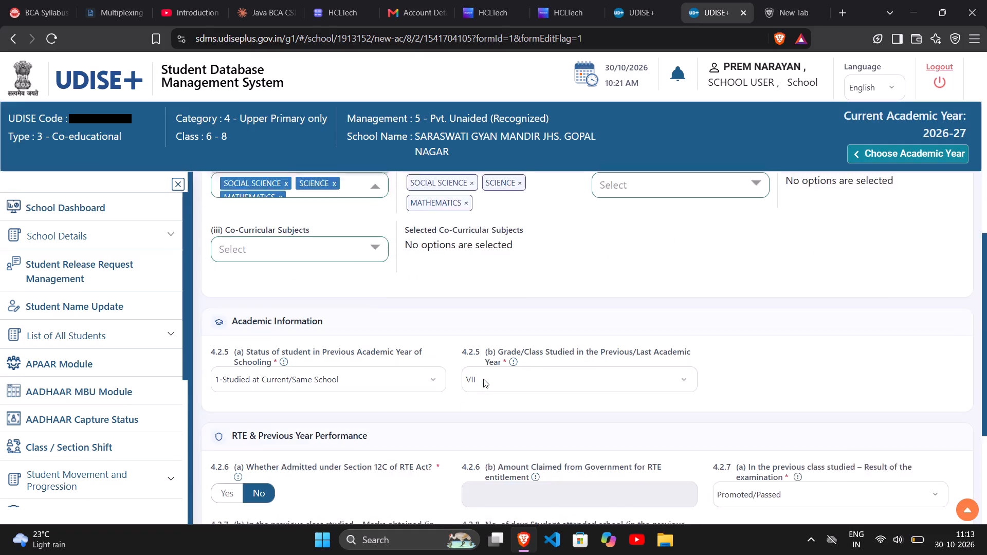
scroll(483, 379, "down", 4)
left_click(584, 460)
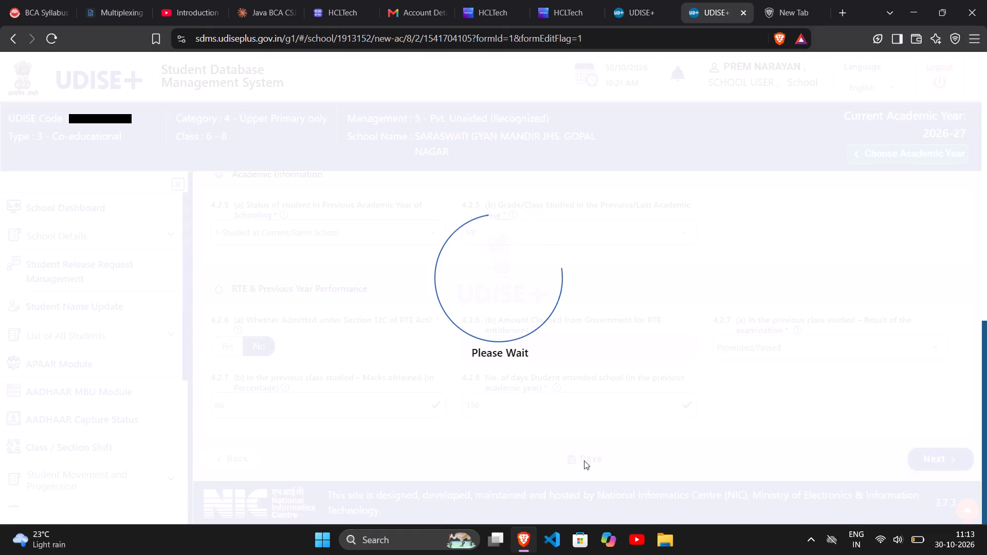
left_click(508, 338)
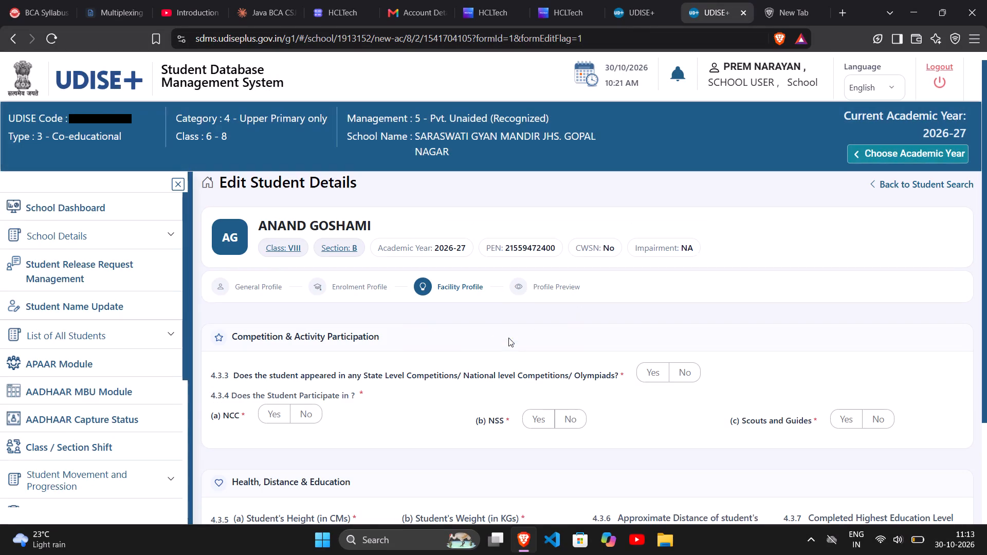
Answer No for NCC, NSS, State/National level competitions or Olympiads, and Scouts and Guides in the Facility Profile.
scroll(350, 365, "down", 1)
left_click(303, 316)
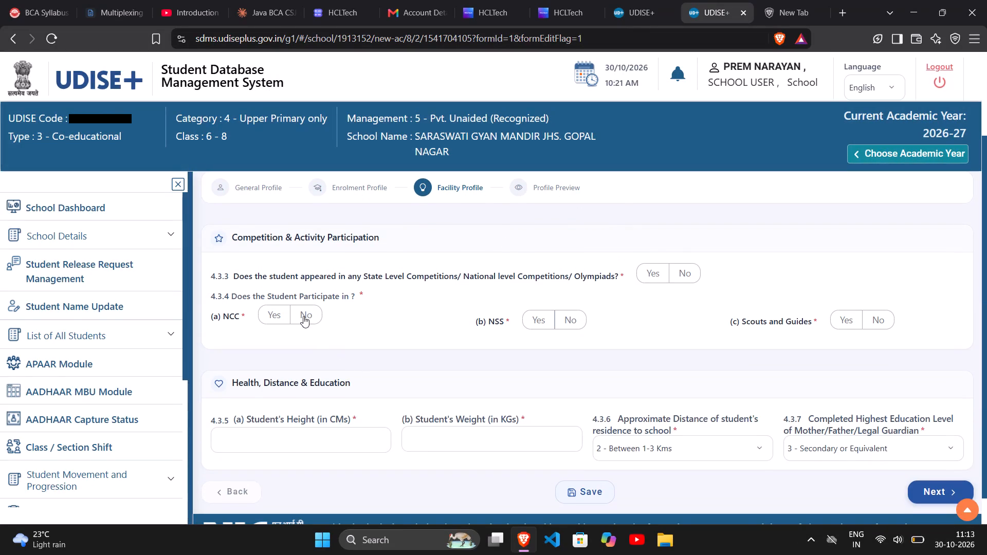
left_click(566, 324)
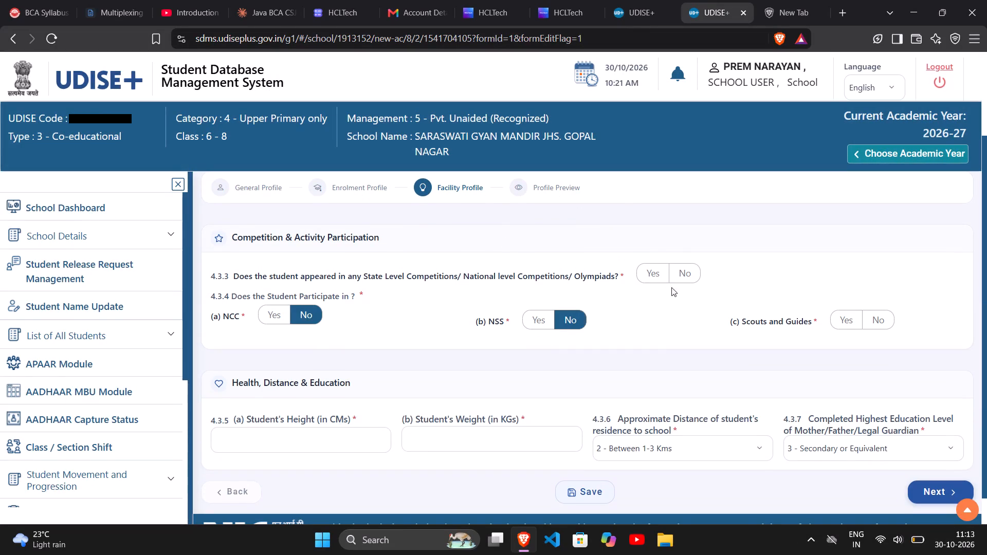
left_click(688, 269)
left_click(877, 317)
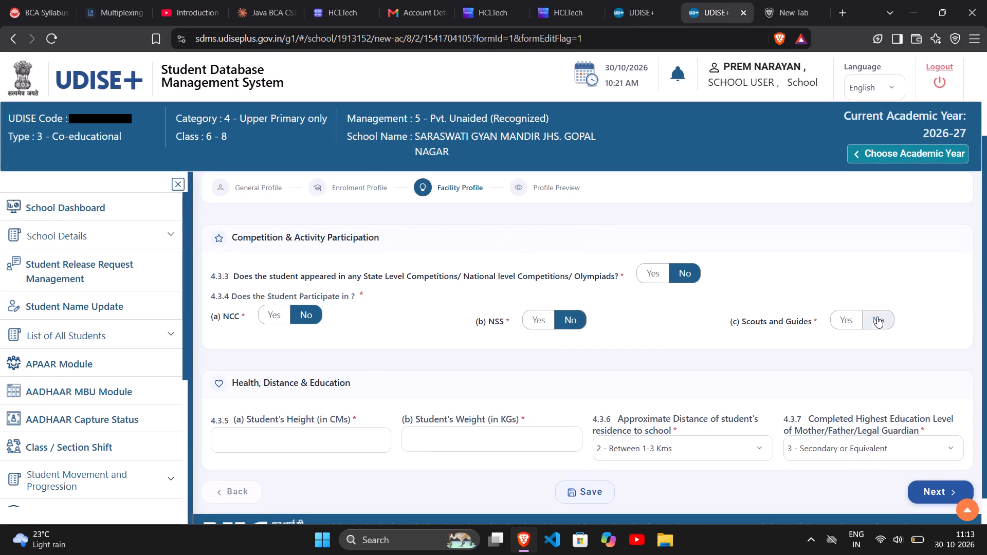
Enter the student's height as 160 cm and weight as 40 kg, and save the Facility Profile, continuing to the Profile Preview.
scroll(578, 291, "right", 1)
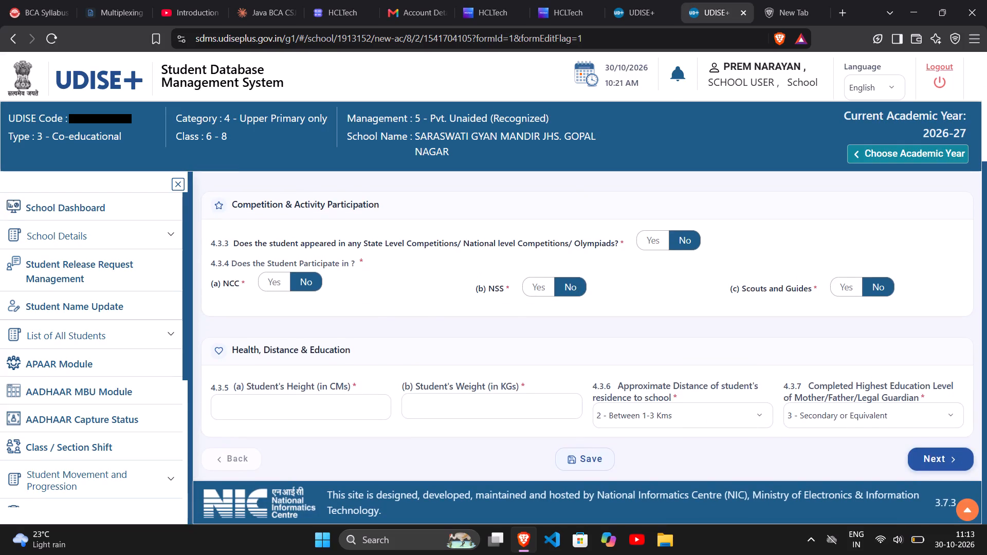
left_click(240, 406)
type("160")
left_click(442, 412)
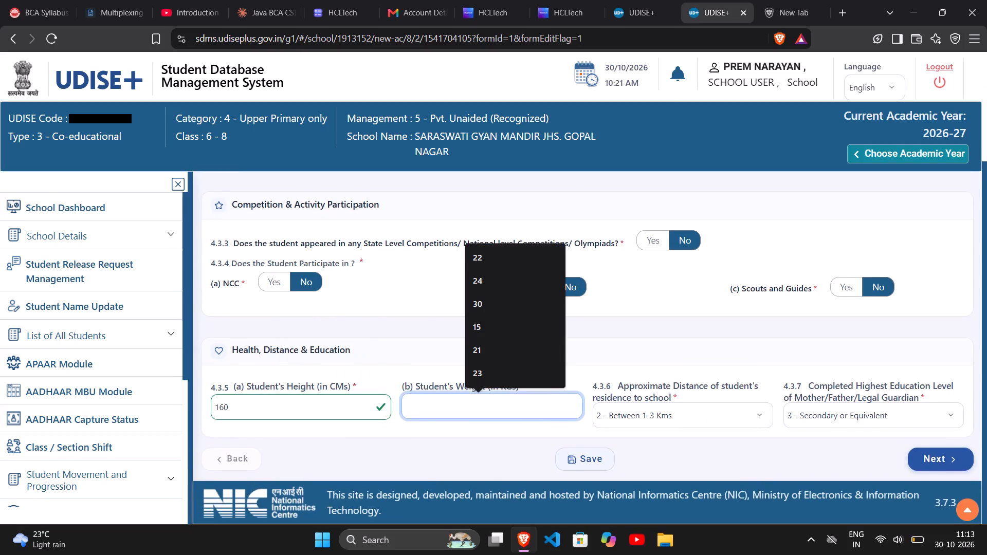
type("40")
left_click(576, 459)
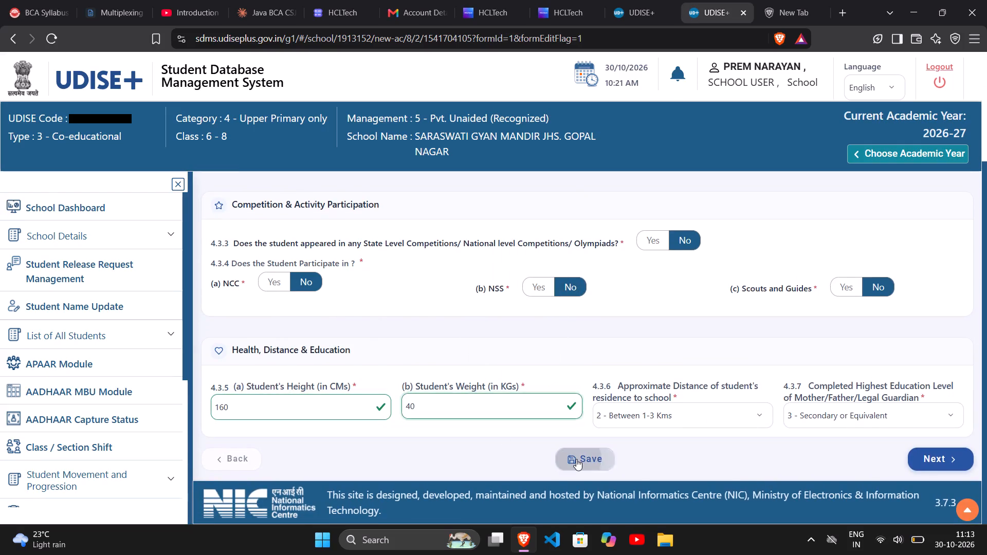
left_click(529, 339)
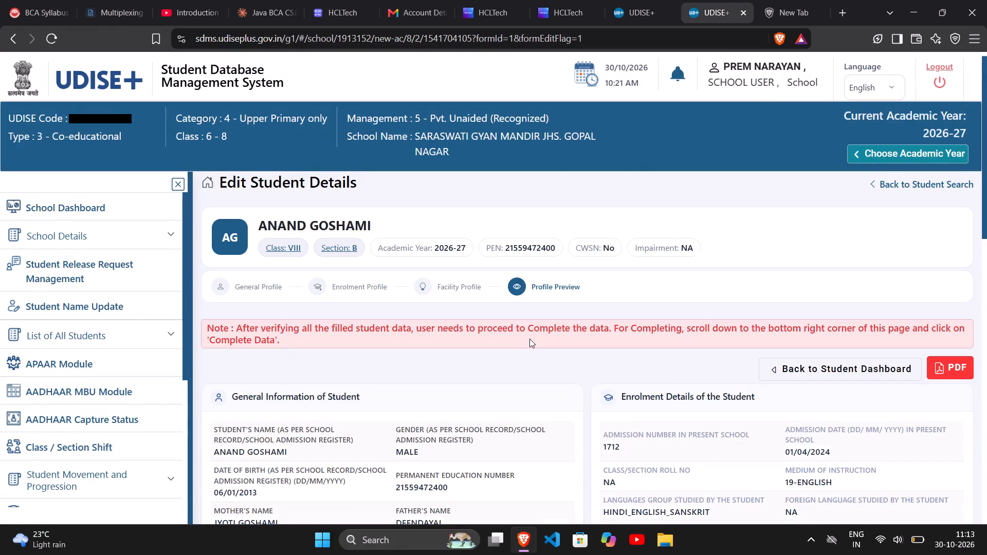
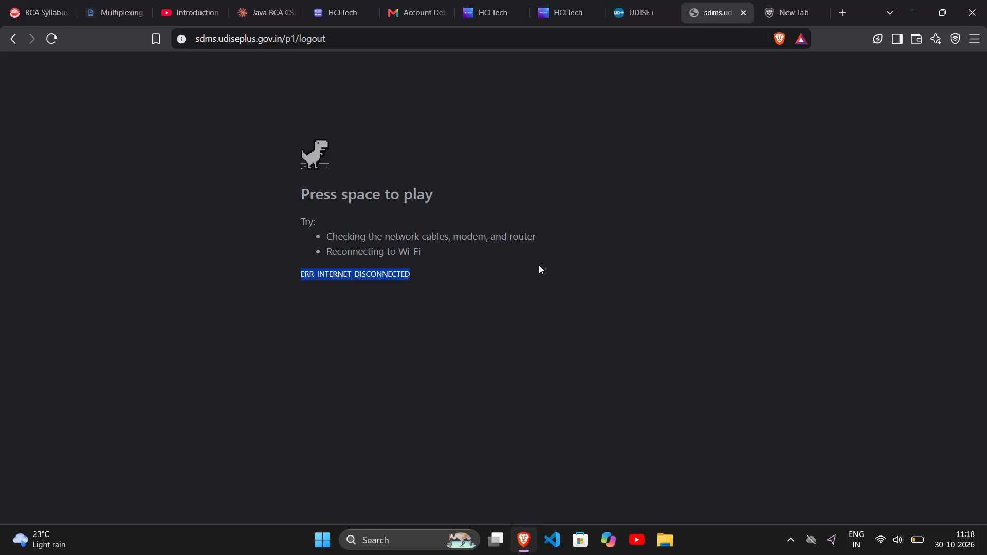
Reload the failed logout page and continue from the sign-out notice to the UDISE+ home page.
key("ctrl+r")
left_click(468, 150)
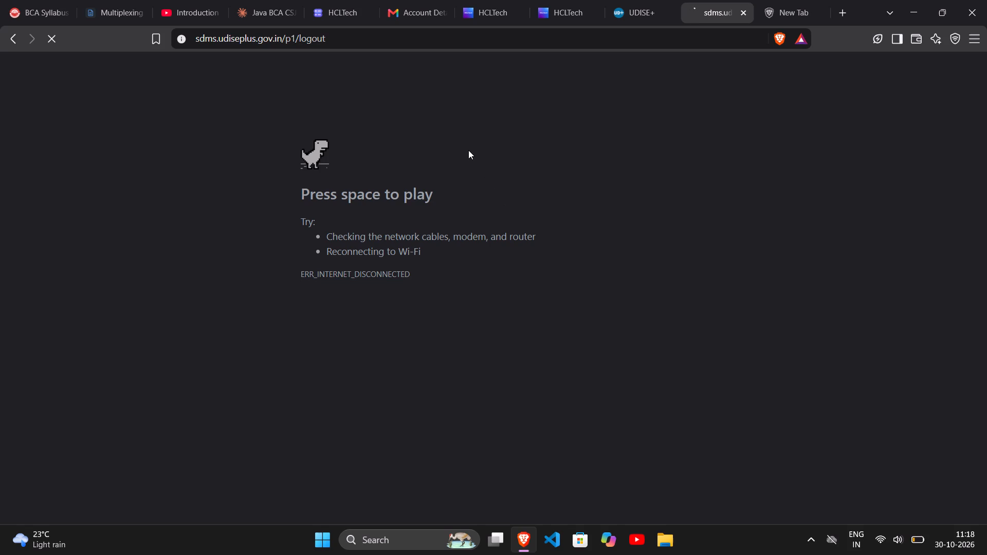
left_click(323, 179)
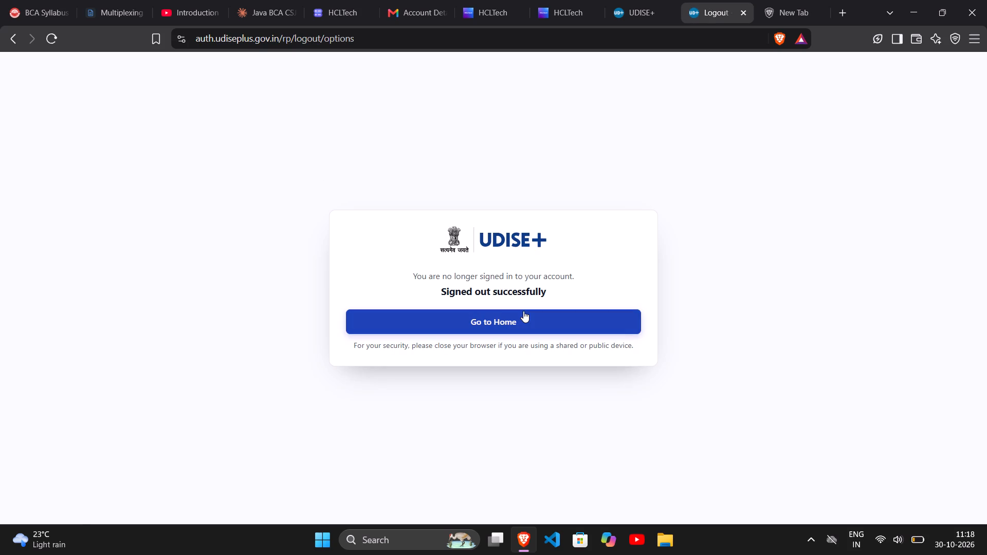
left_click(520, 315)
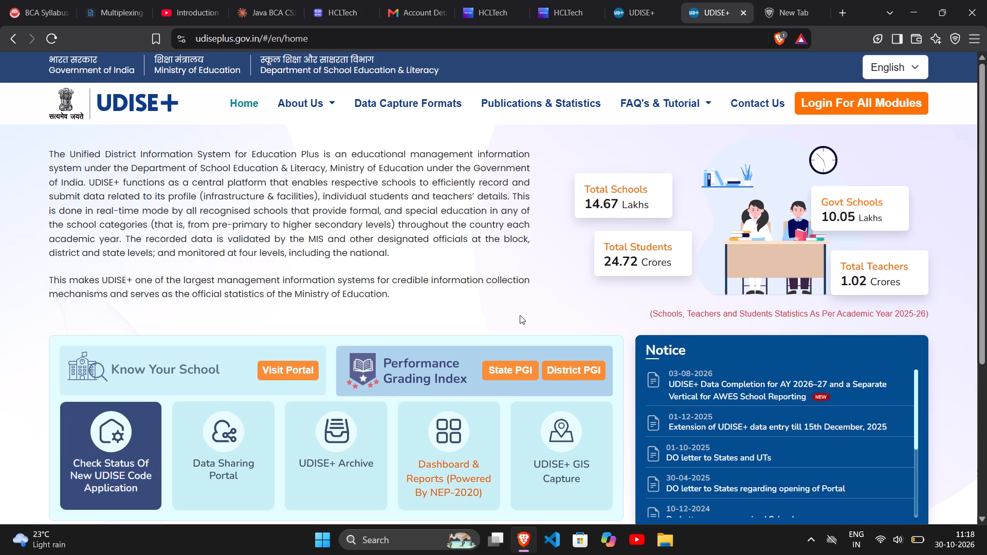
Close the UDISE+ home page tab, returning to the Login for All Modules page for Uttar Pradesh.
left_click(744, 19)
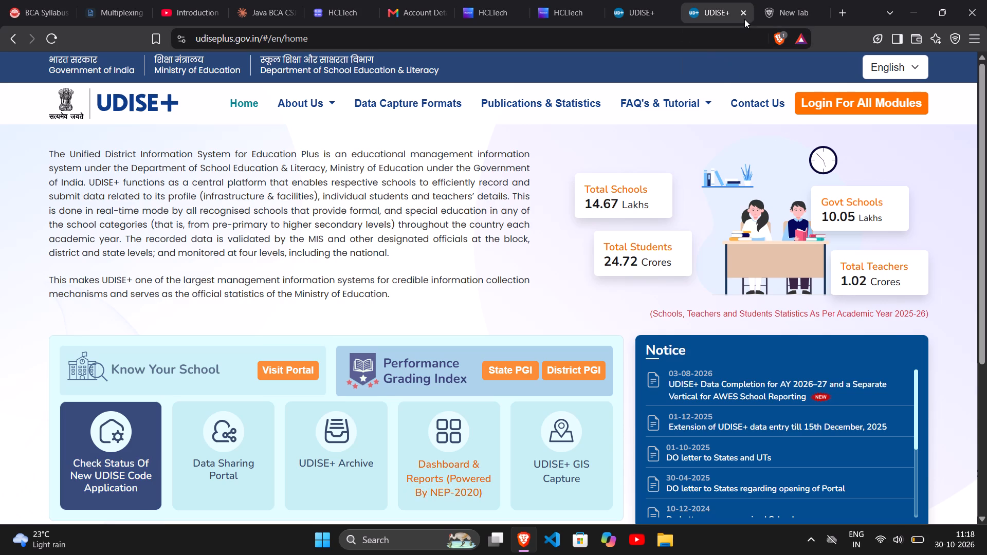
left_click(743, 16)
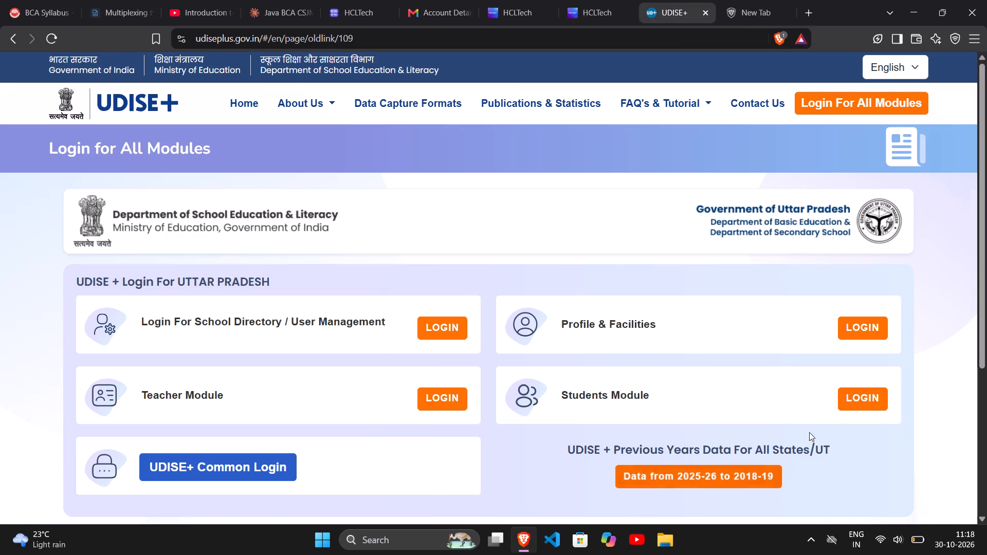
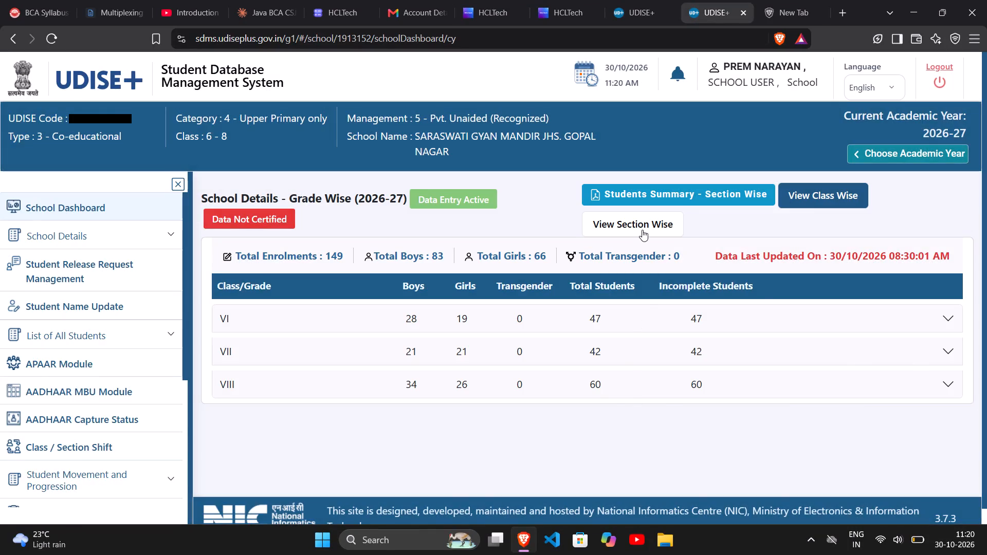
Open the Class VIII student list from the section-wise summary and filter it to Section B.
scroll(829, 387, "down", 4)
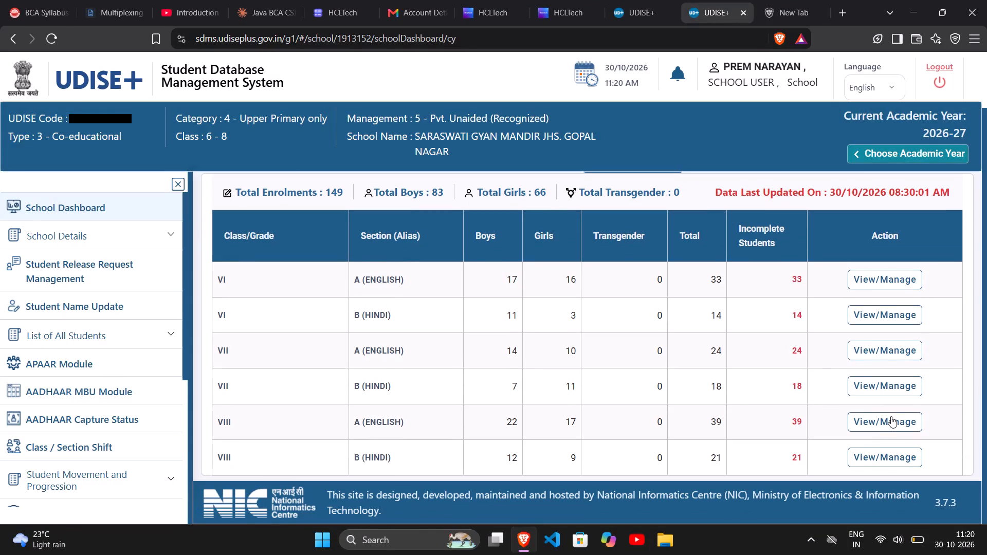
left_click(891, 416)
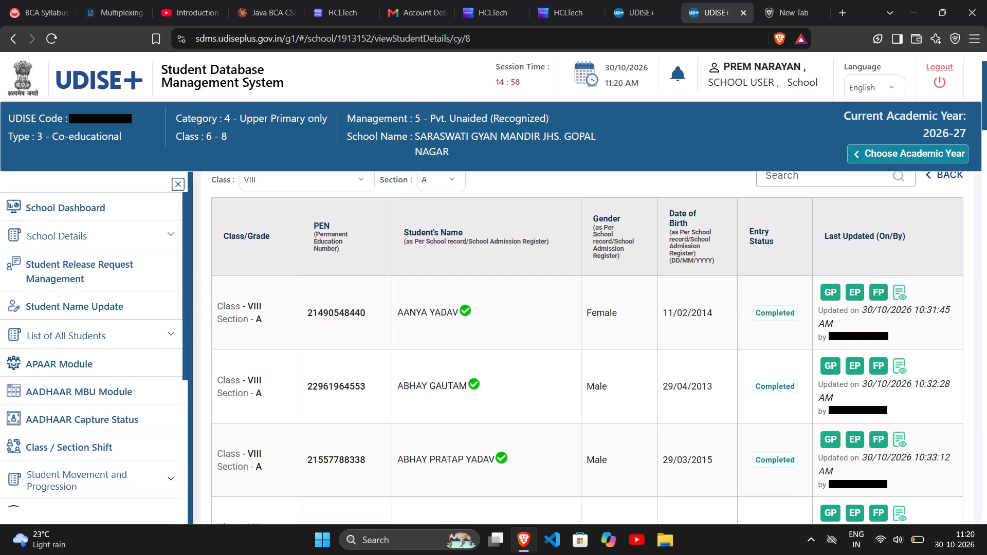
scroll(701, 389, "down", 20)
scroll(701, 389, "down", 6)
scroll(701, 389, "up", 20)
scroll(701, 389, "up", 4)
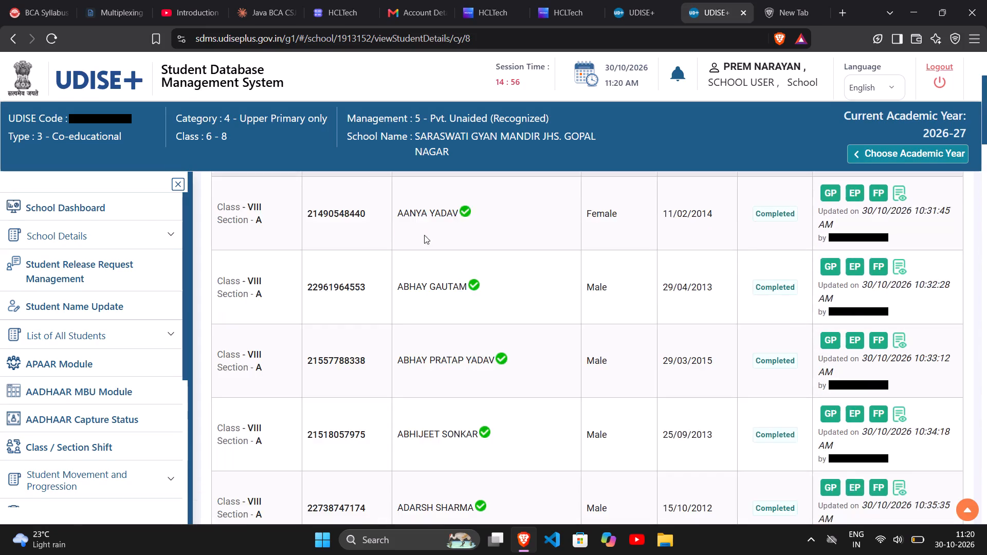
scroll(390, 229, "up", 10)
left_click(429, 253)
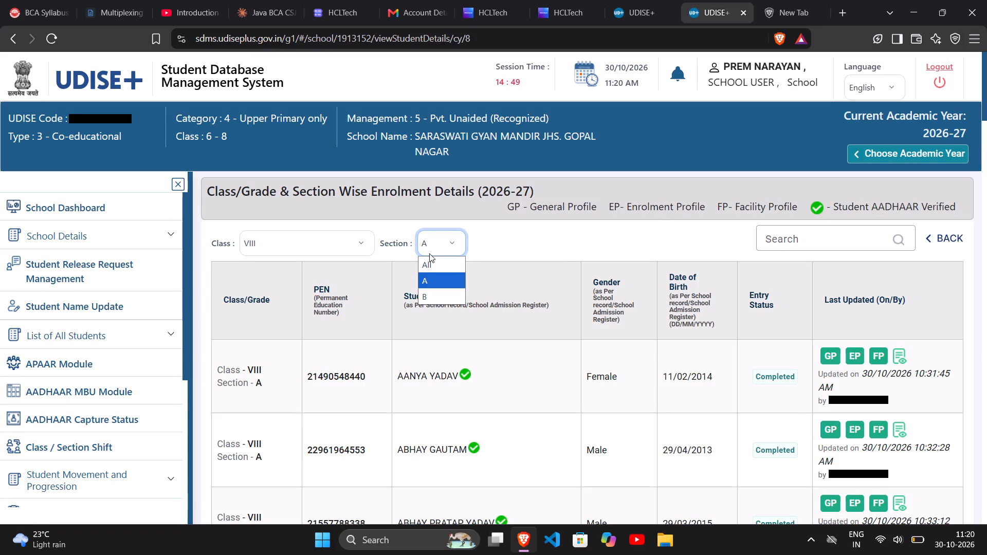
left_click(440, 293)
Complete the data of the In-Progress Section B student whose three profiles are all filled, and go on to the next student.
scroll(679, 421, "down", 11)
scroll(679, 421, "up", 5)
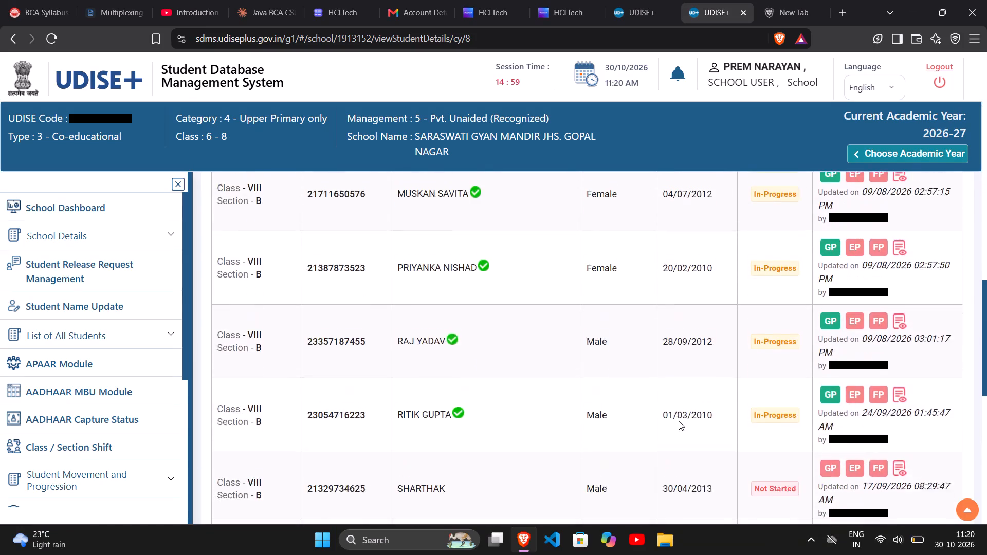
scroll(679, 421, "up", 4)
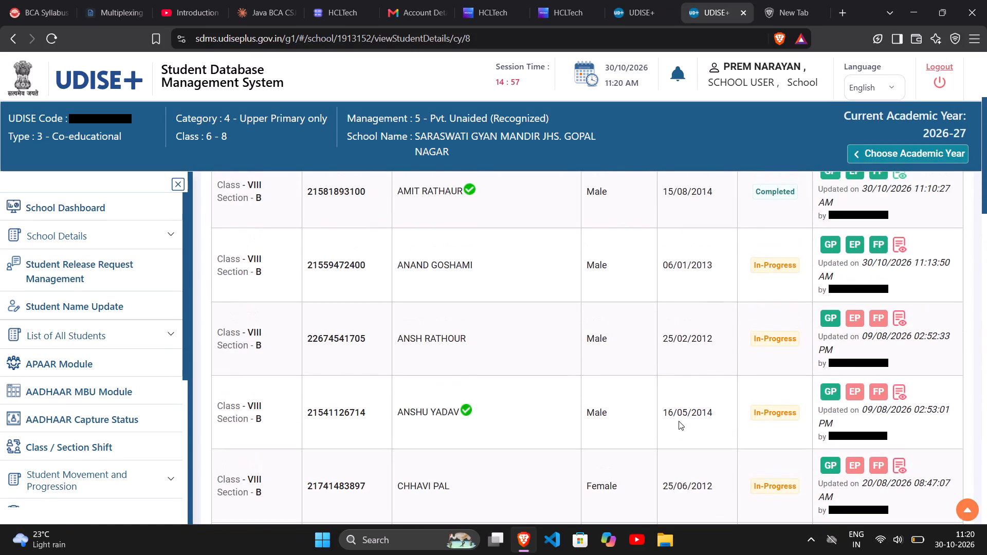
left_click(897, 249)
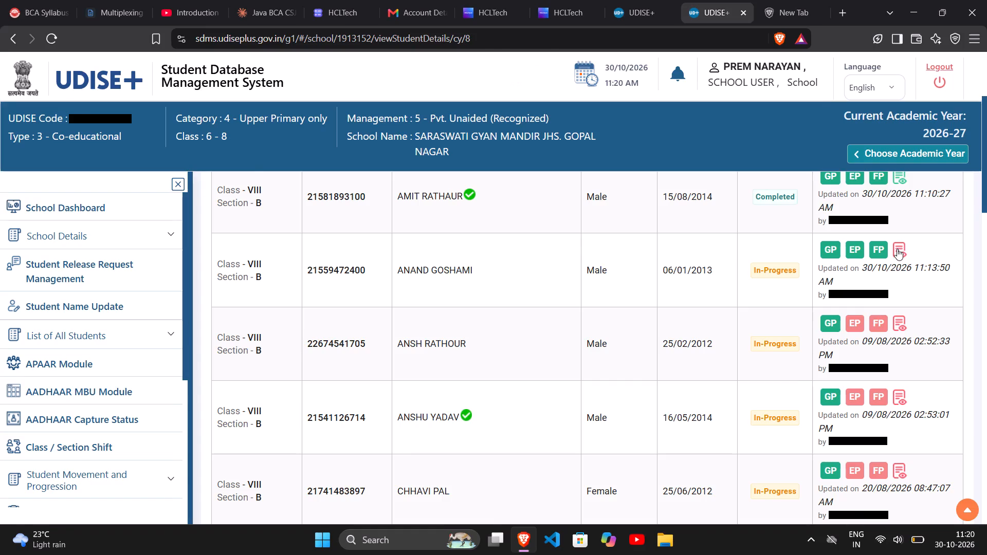
scroll(545, 349, "down", 8)
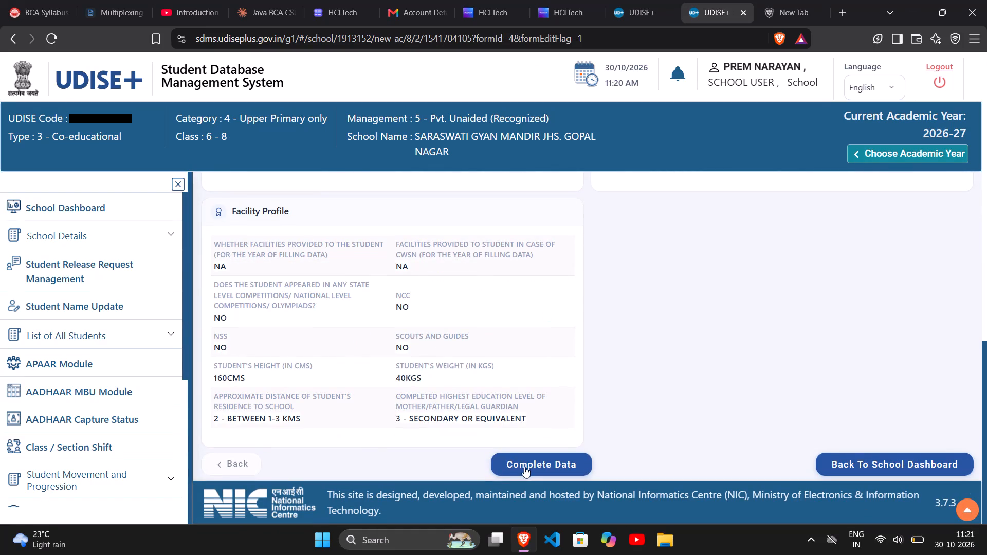
left_click(525, 466)
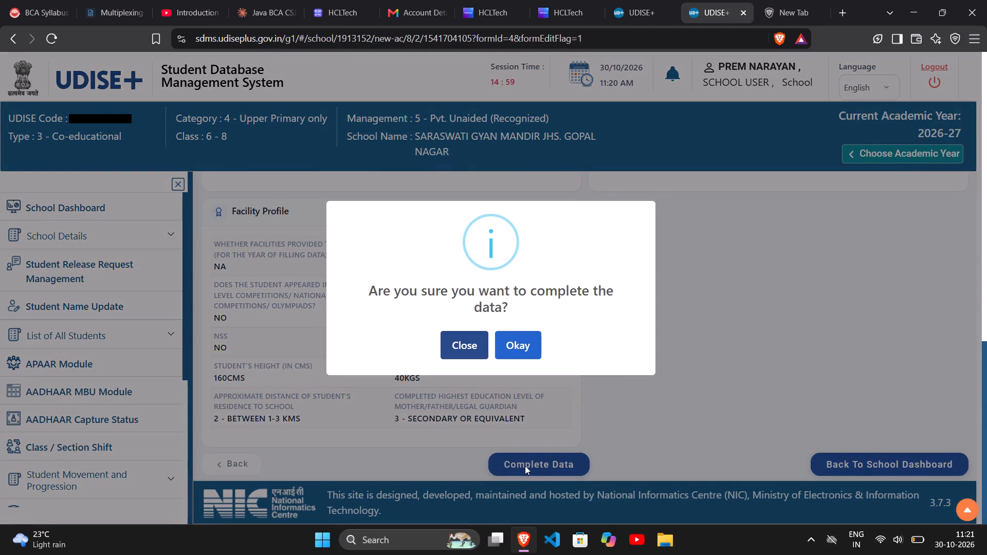
left_click(512, 331)
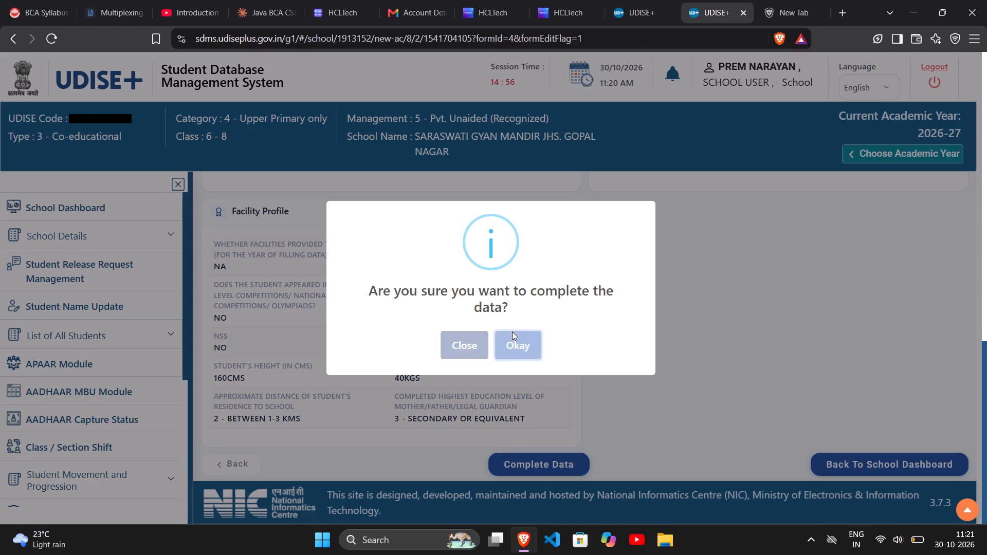
left_click(512, 331)
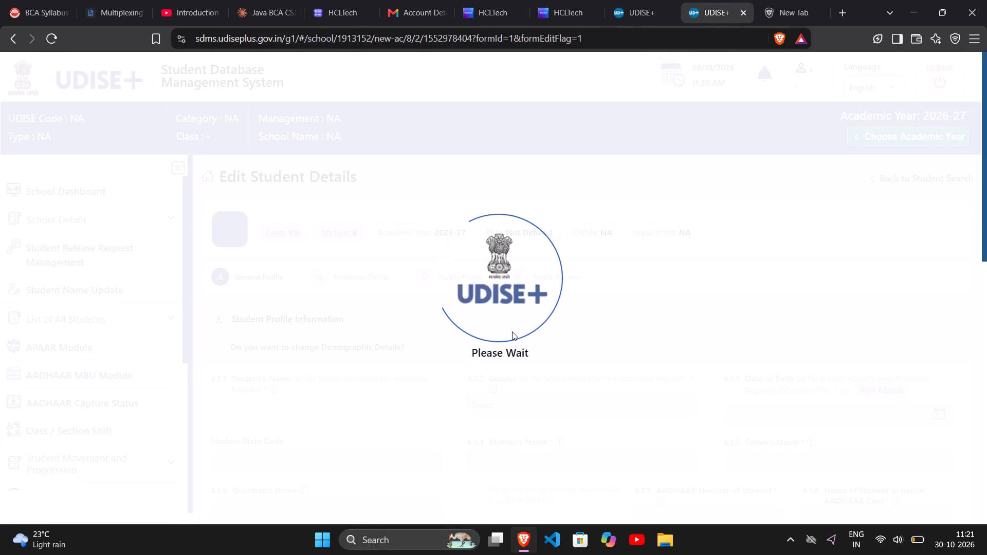
Advance to the student's Enrolment Profile, choose Mathematics, Science and Social Science as mandatory subjects, and save it.
scroll(512, 331, "down", 5)
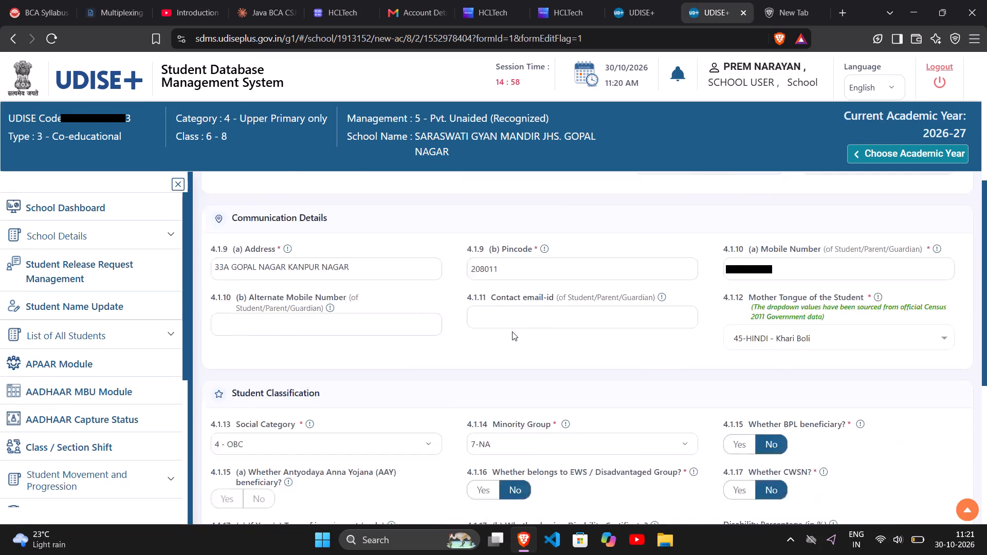
scroll(512, 331, "down", 5)
left_click(938, 468)
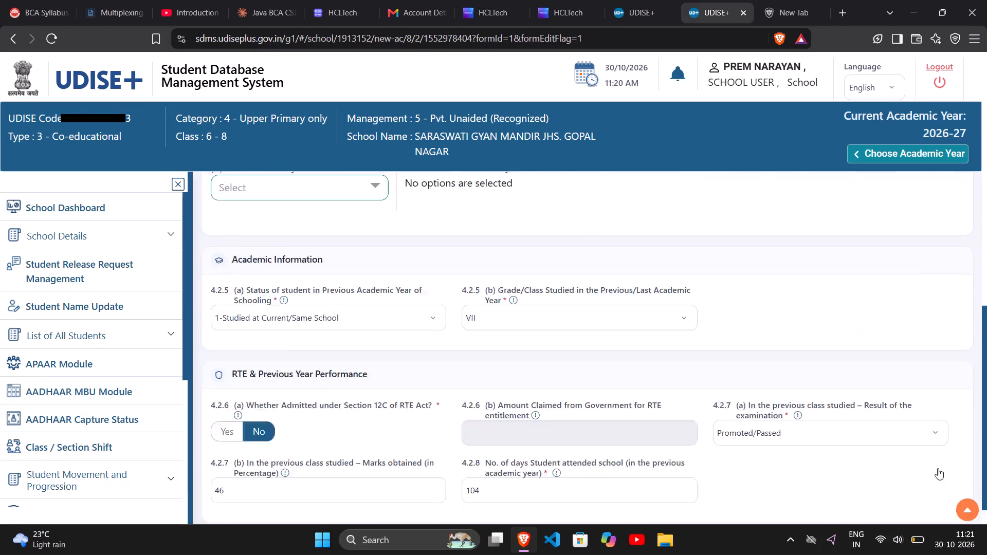
scroll(500, 397, "down", 4)
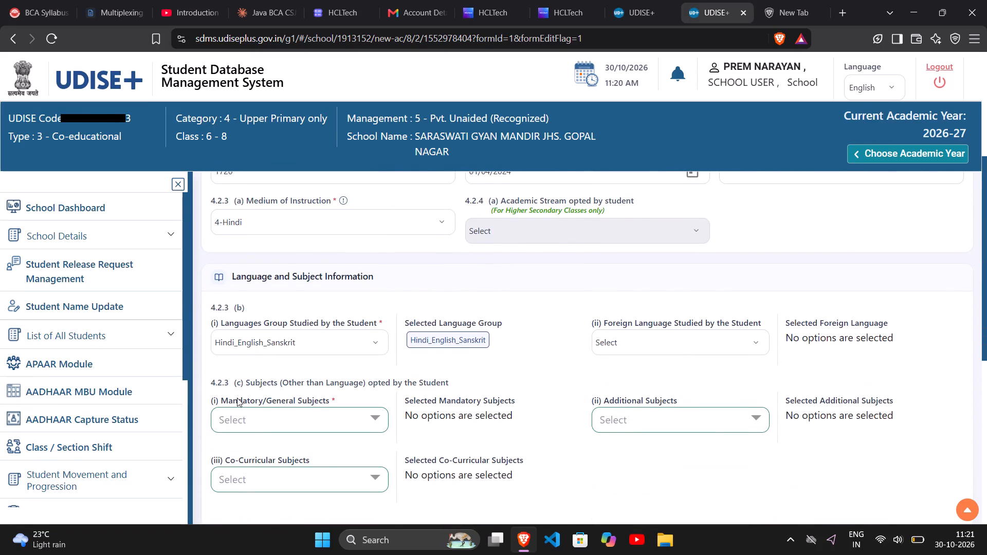
left_click(266, 419)
left_click(216, 293)
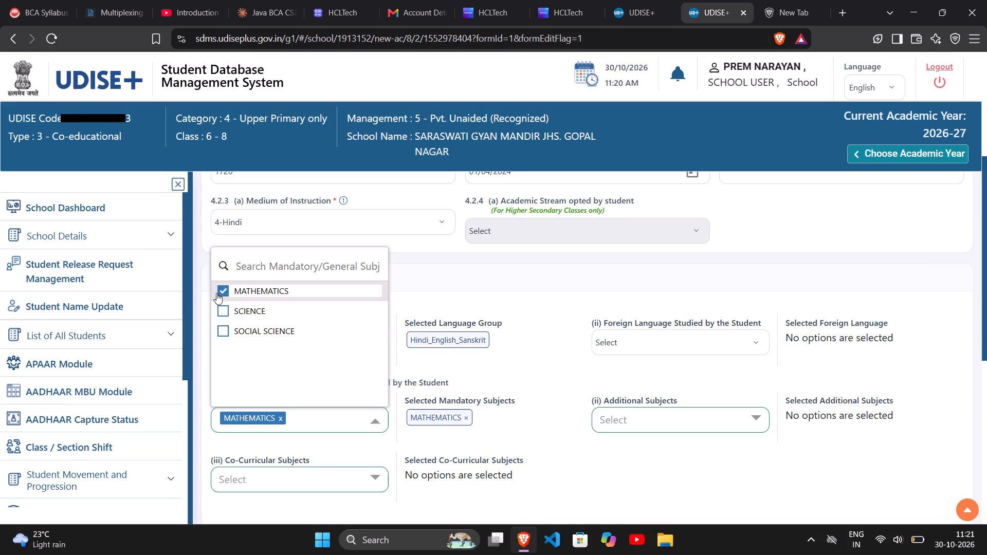
left_click(220, 311)
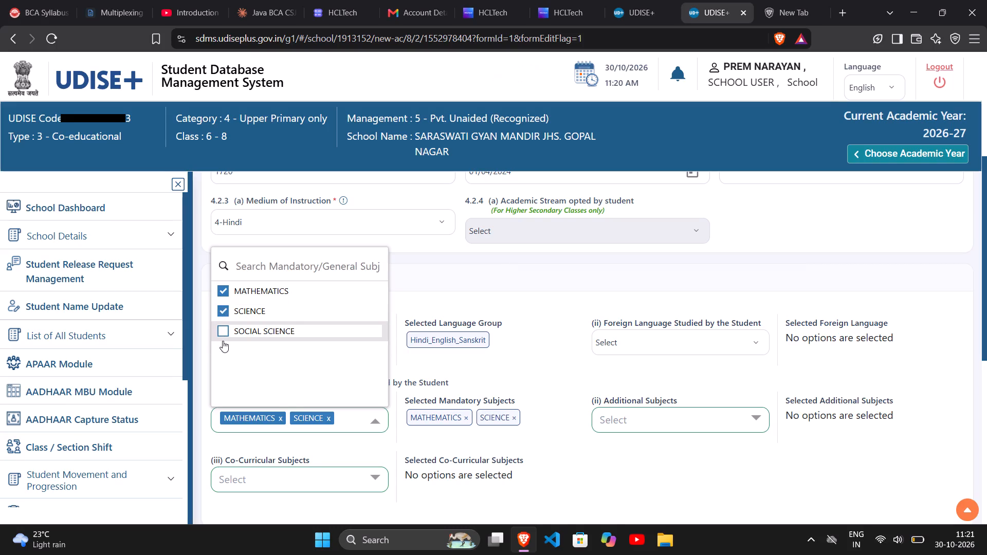
left_click(223, 341)
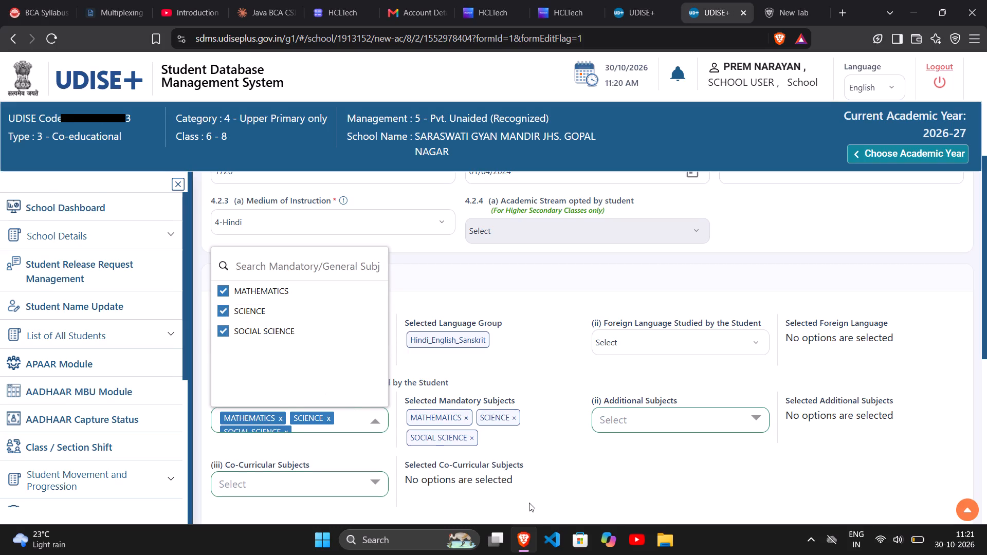
scroll(529, 503, "down", 5)
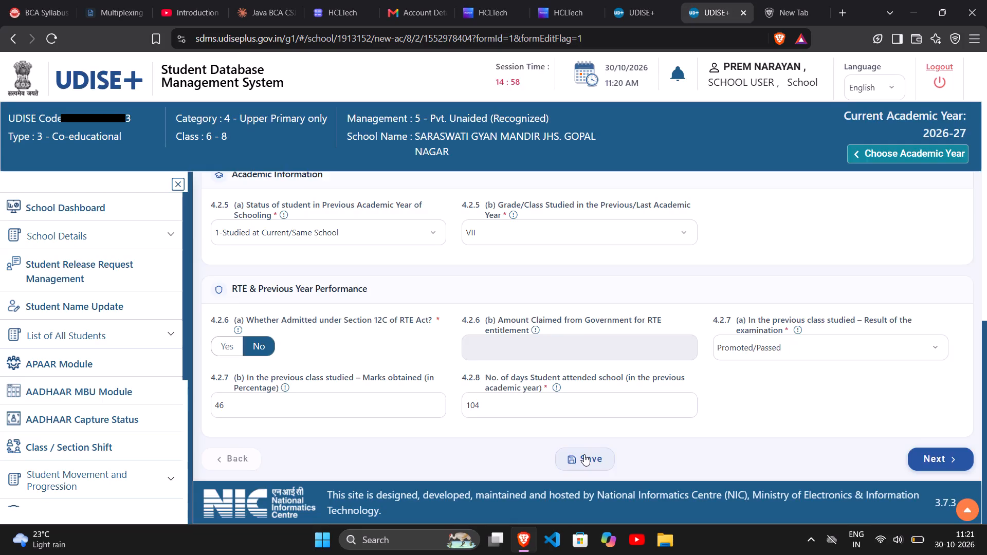
left_click(584, 454)
left_click(519, 335)
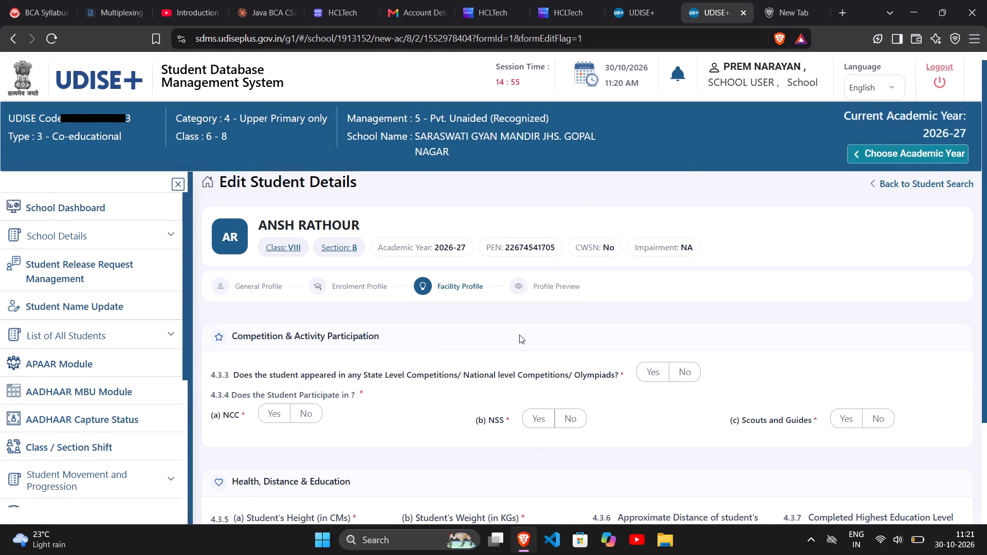
Answer No for NSS, NCC, state or national competitions/Olympiads, and Scouts and Guides in the Facility Profile.
left_click(560, 413)
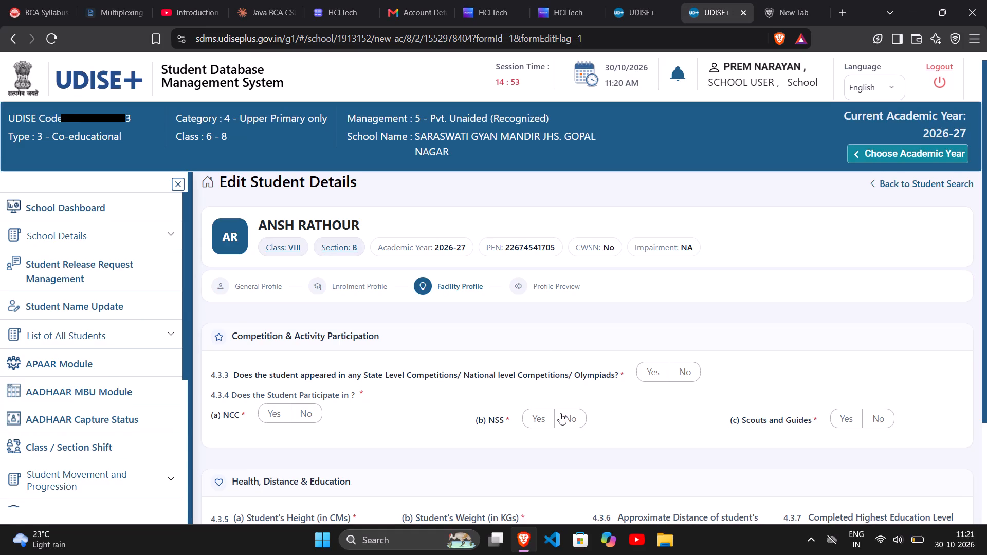
left_click(305, 406)
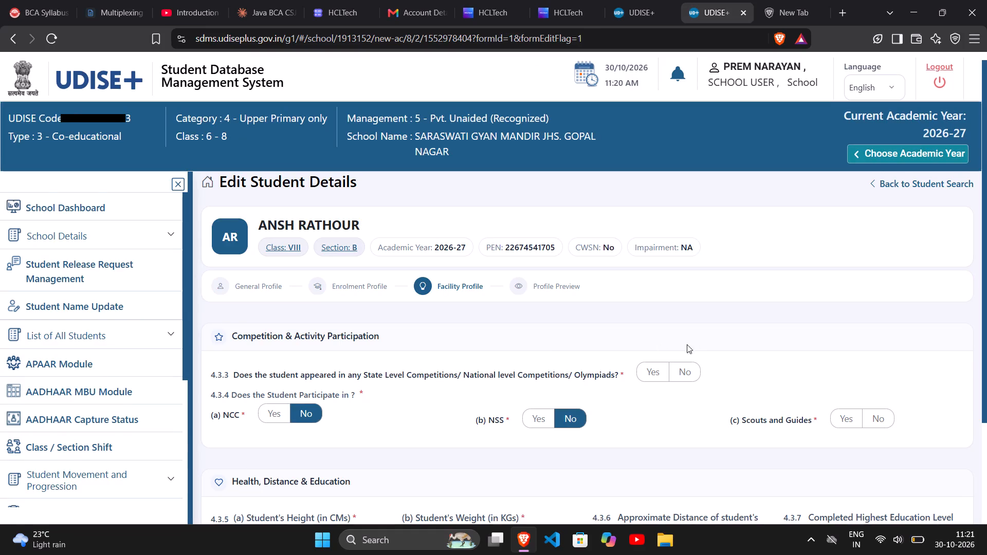
left_click(681, 368)
left_click(874, 418)
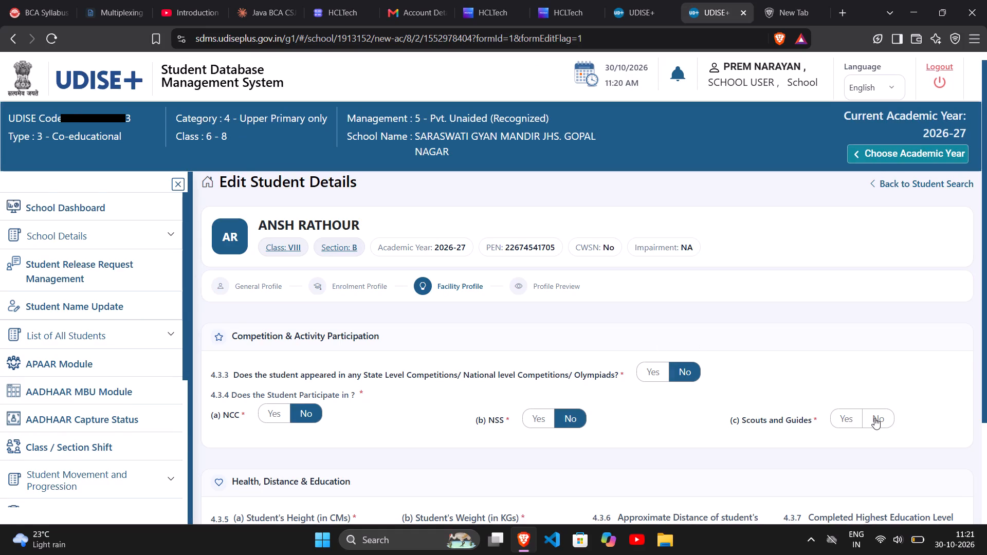
Set the student's height to 166 cm and weight to 38 kg, and save the Facility Profile.
scroll(555, 433, "down", 2)
left_click(283, 398)
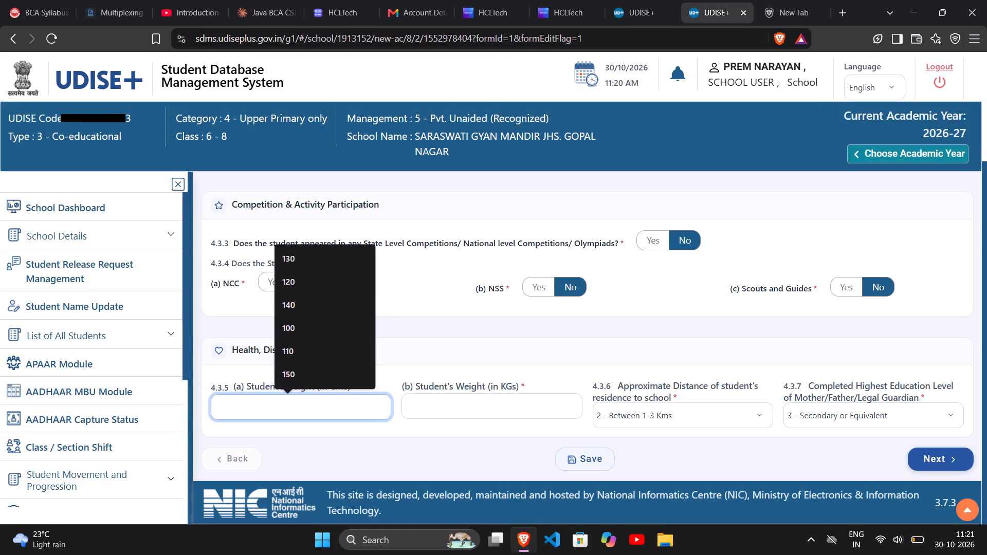
scroll(275, 540, "up", 2)
left_click(451, 356)
scroll(451, 356, "up", 1)
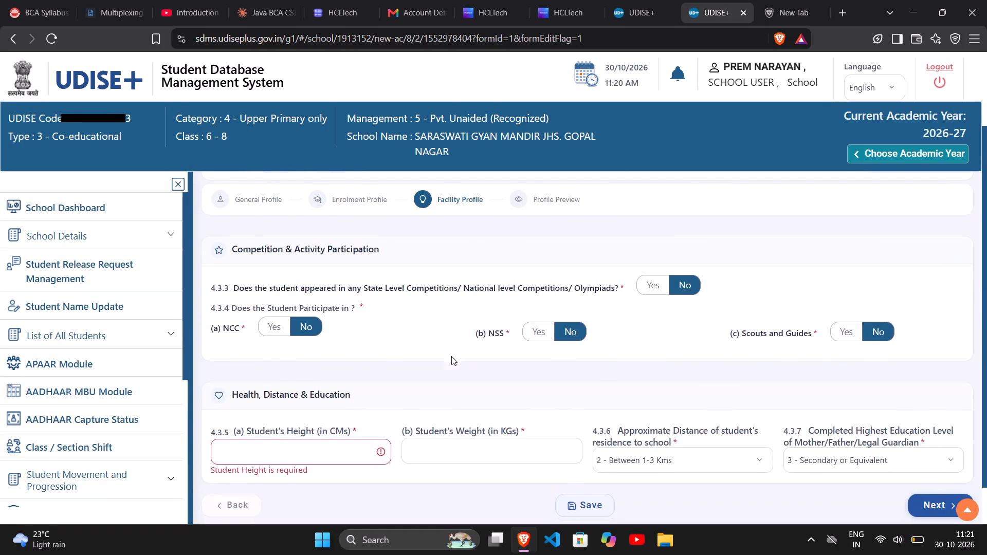
left_click(284, 460)
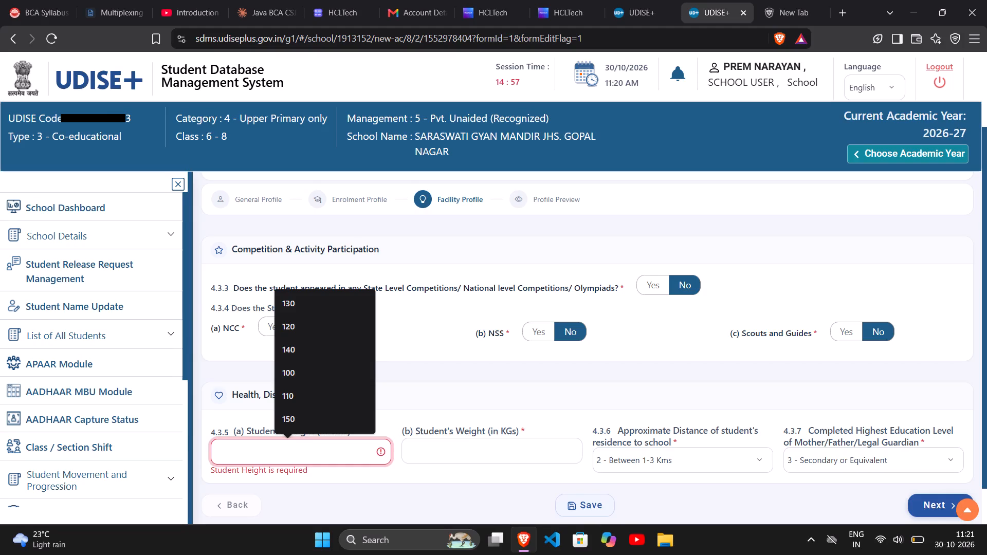
type("166")
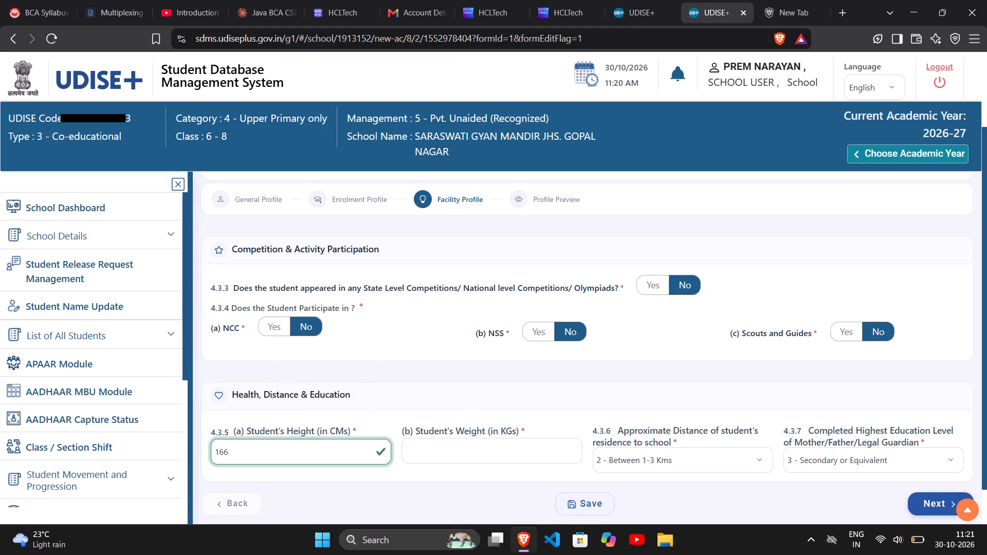
left_click(441, 451)
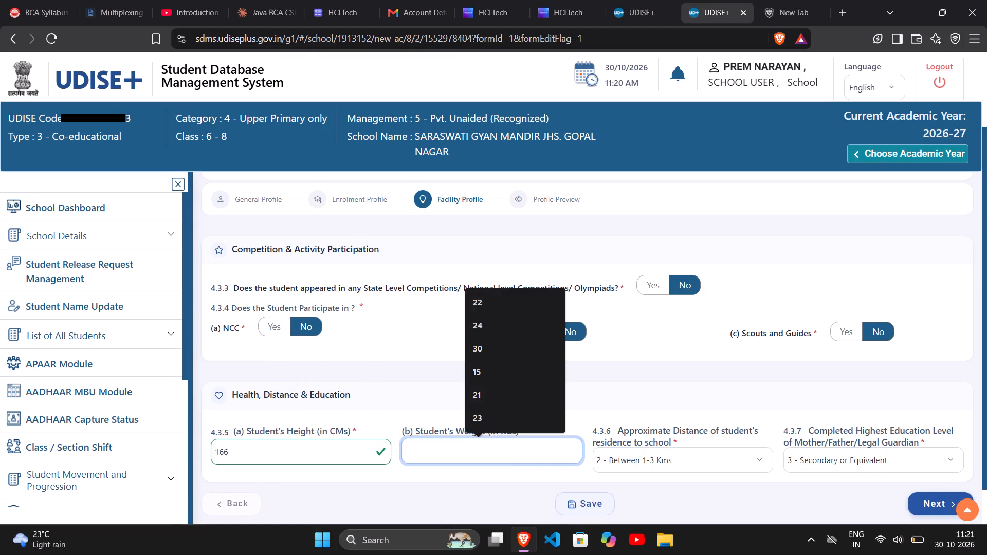
type("38")
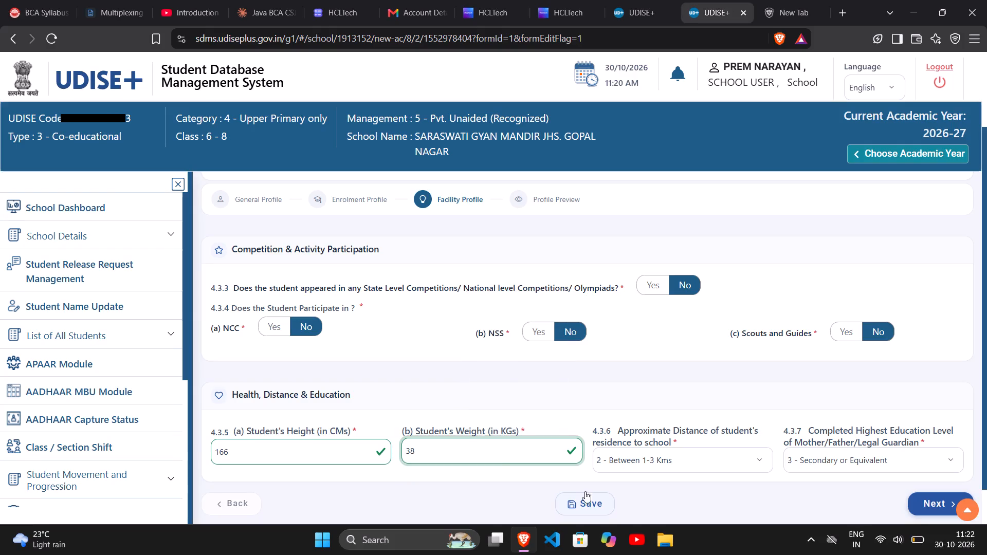
left_click(588, 496)
left_click(520, 343)
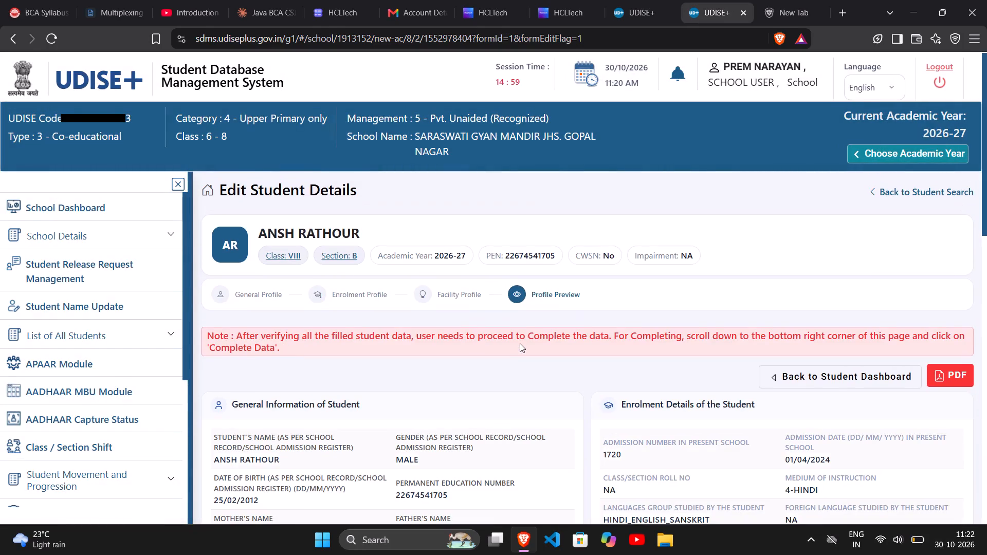
Complete this student's data from the Profile Preview and go on to the next student.
scroll(492, 380, "down", 8)
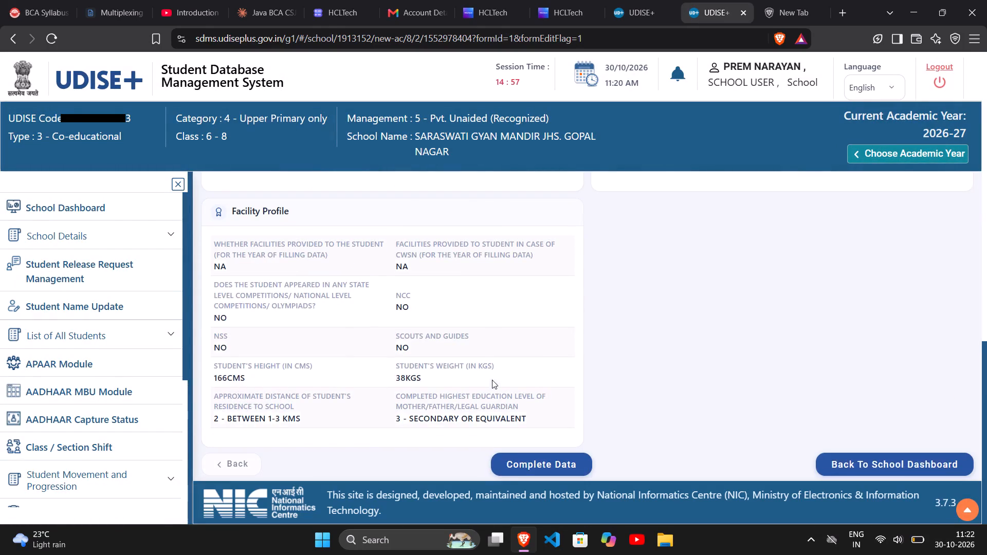
left_click(523, 469)
left_click_drag(513, 360, 508, 336)
left_click(508, 336)
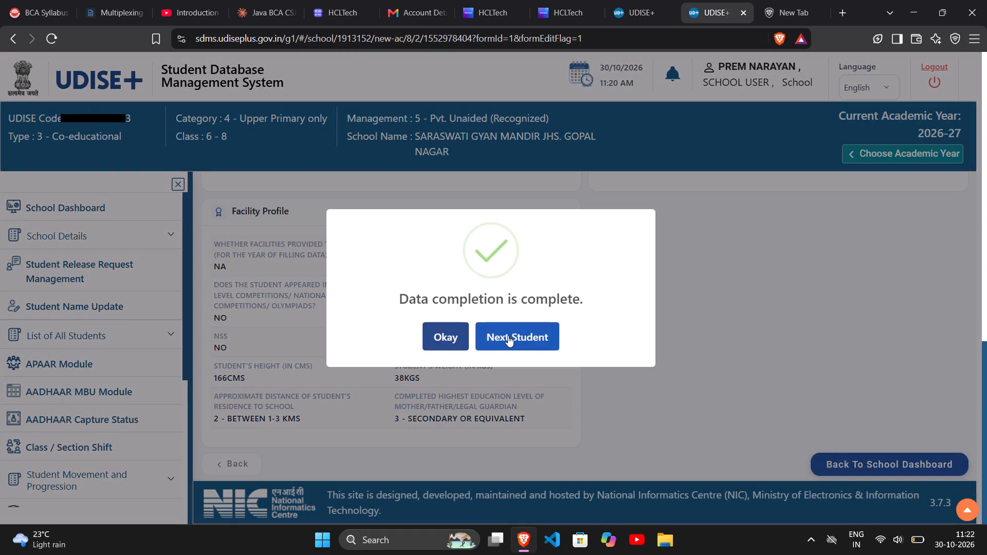
left_click(512, 328)
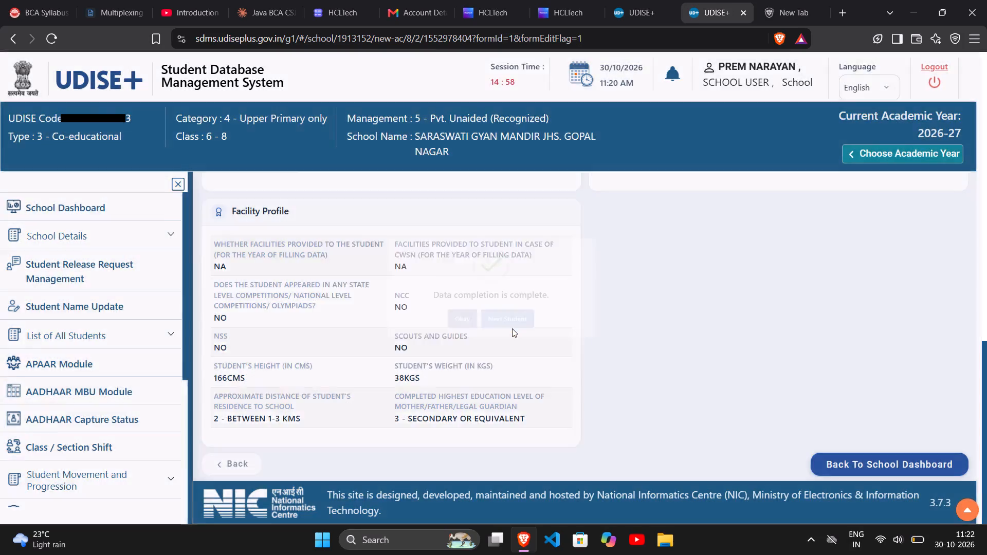
Save the next student's General Profile with its existing entries.
scroll(454, 489, "down", 9)
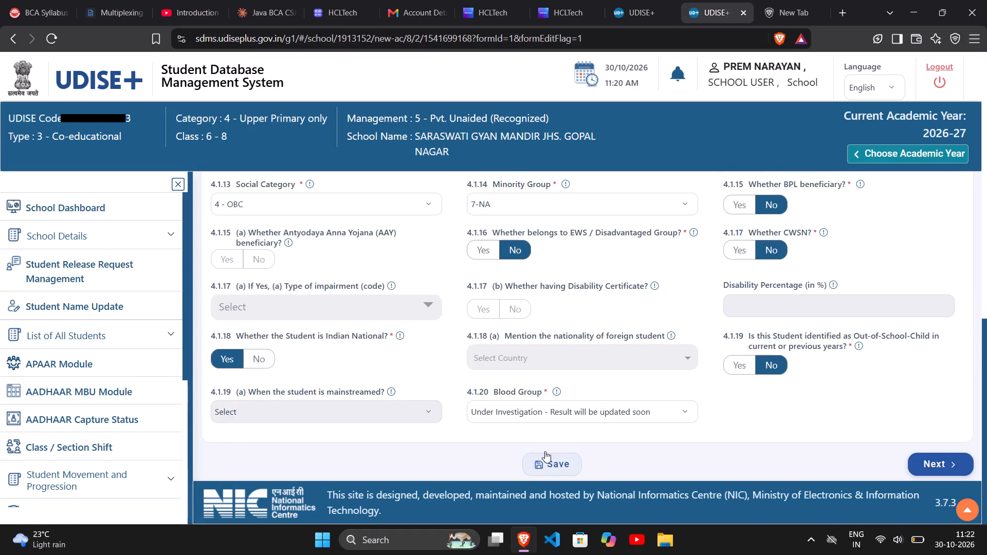
left_click(545, 451)
left_click(491, 352)
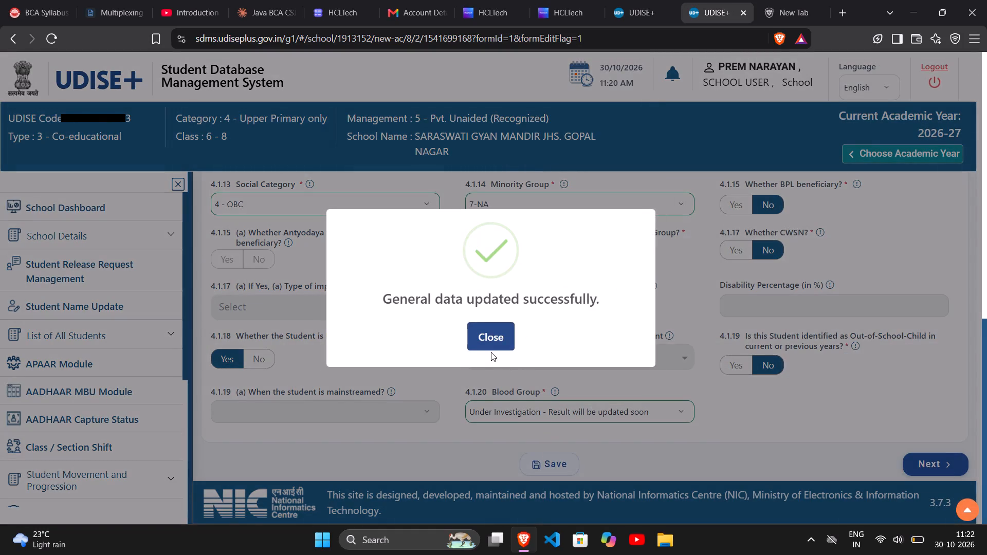
Select Social Science, Science and Mathematics as mandatory subjects in the student's Enrolment Profile, save it, and proceed to the Facility Profile.
left_click(490, 333)
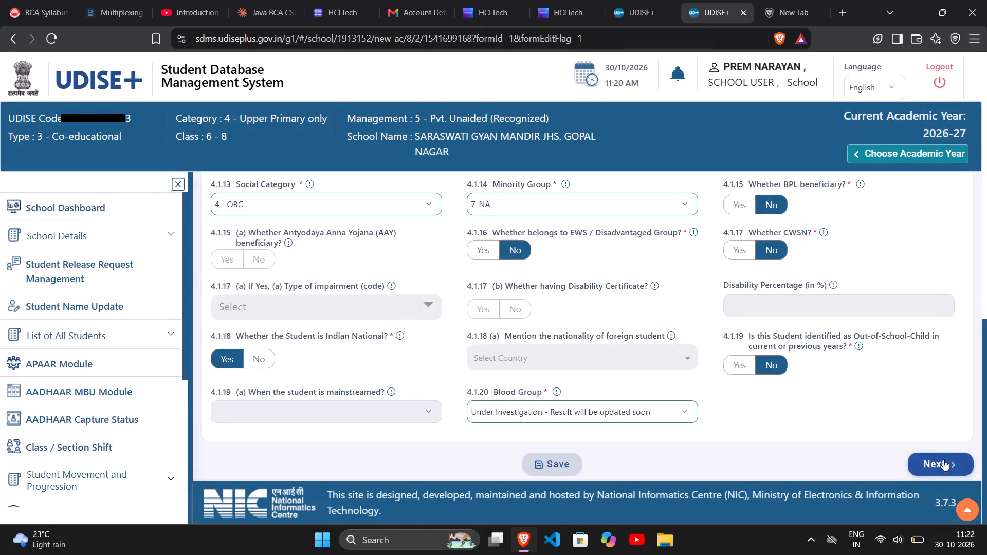
left_click(939, 466)
scroll(487, 416, "down", 3)
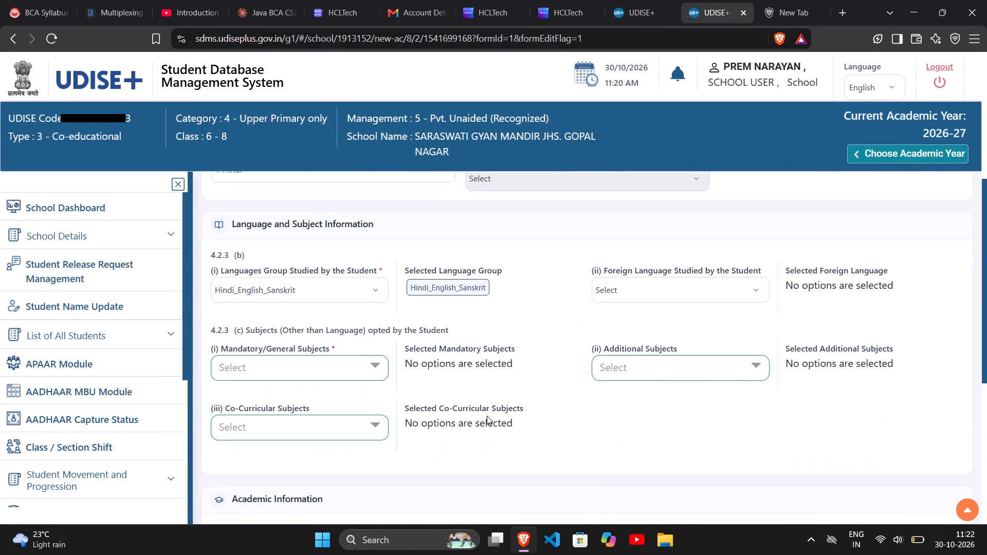
scroll(487, 416, "down", 1)
left_click(318, 359)
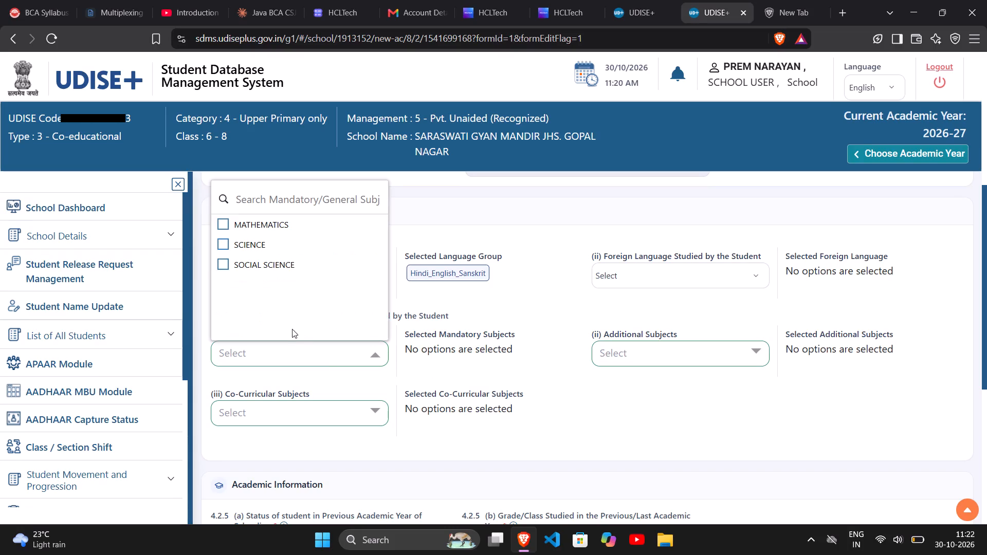
left_click(226, 257)
left_click(217, 238)
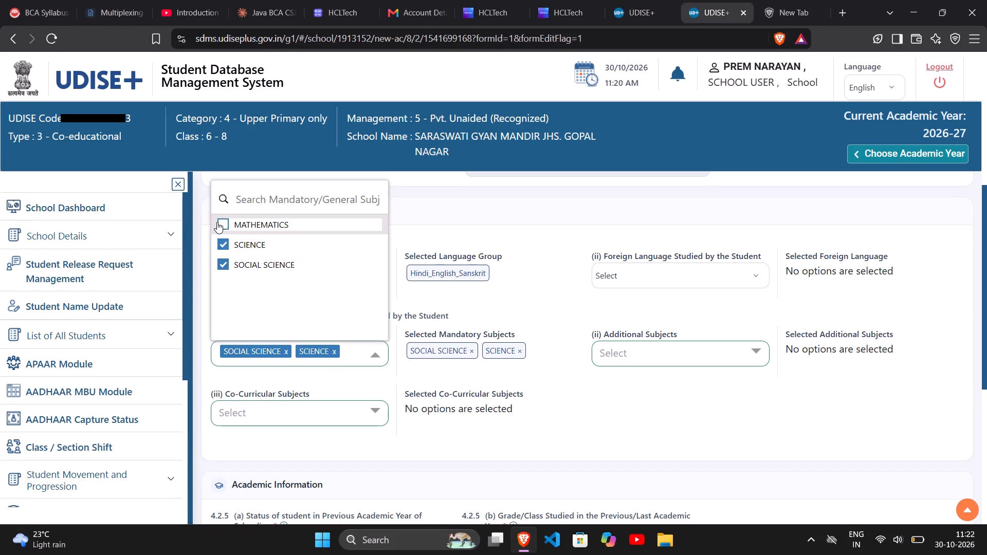
left_click(217, 222)
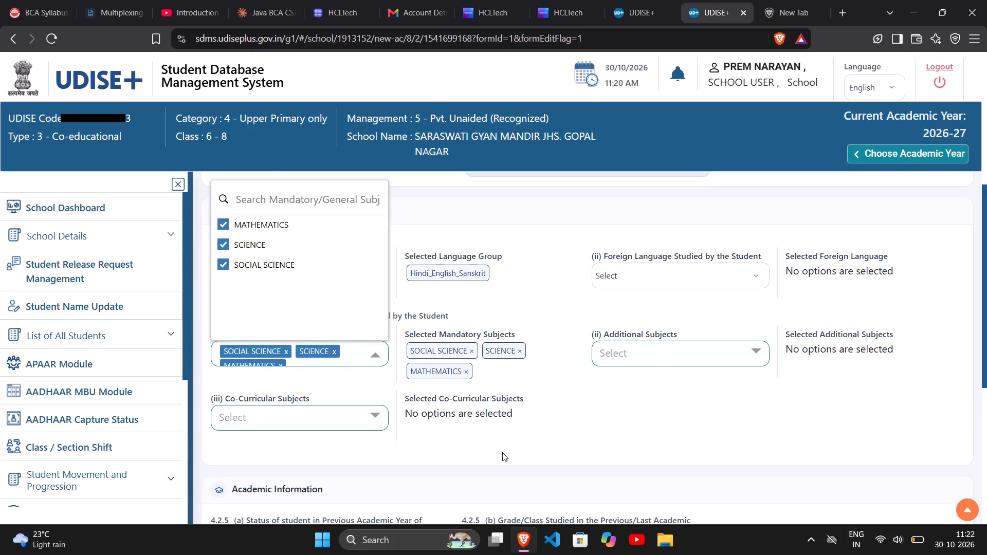
scroll(502, 452, "down", 5)
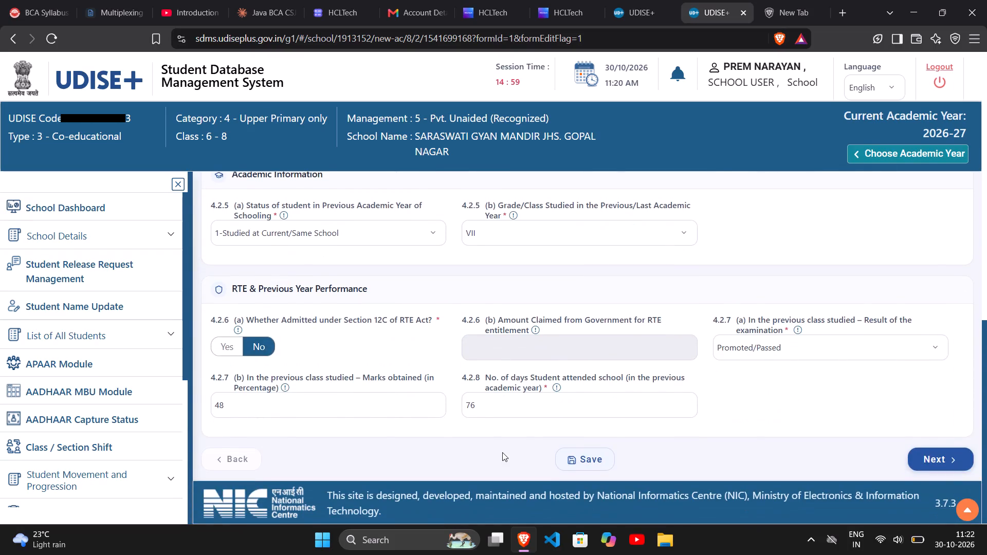
left_click(582, 458)
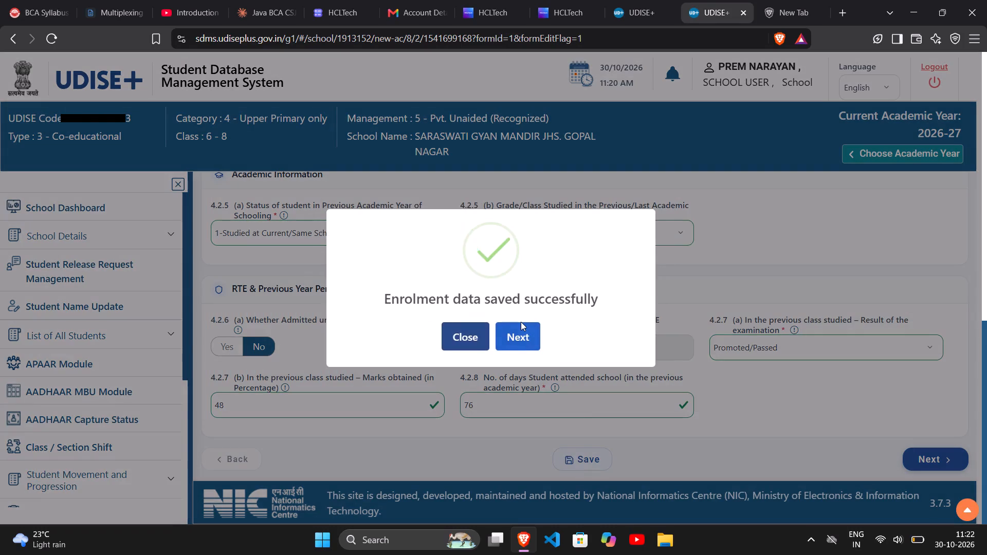
left_click(521, 322)
left_click(515, 339)
Answer No for NCC, NSS, state or national competitions/Olympiads, and Scouts and Guides in the Facility Profile.
scroll(515, 339, "down", 1)
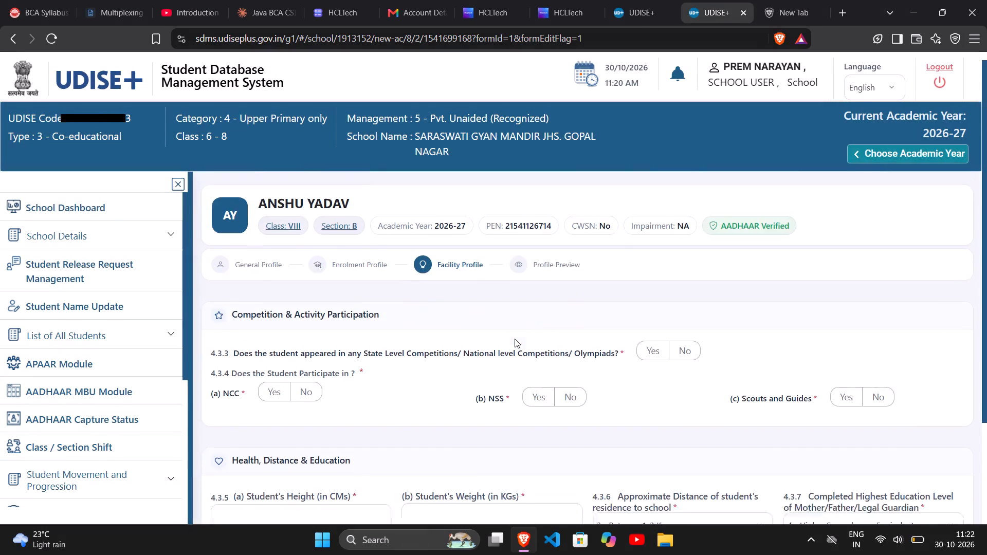
scroll(515, 339, "down", 1)
left_click(305, 291)
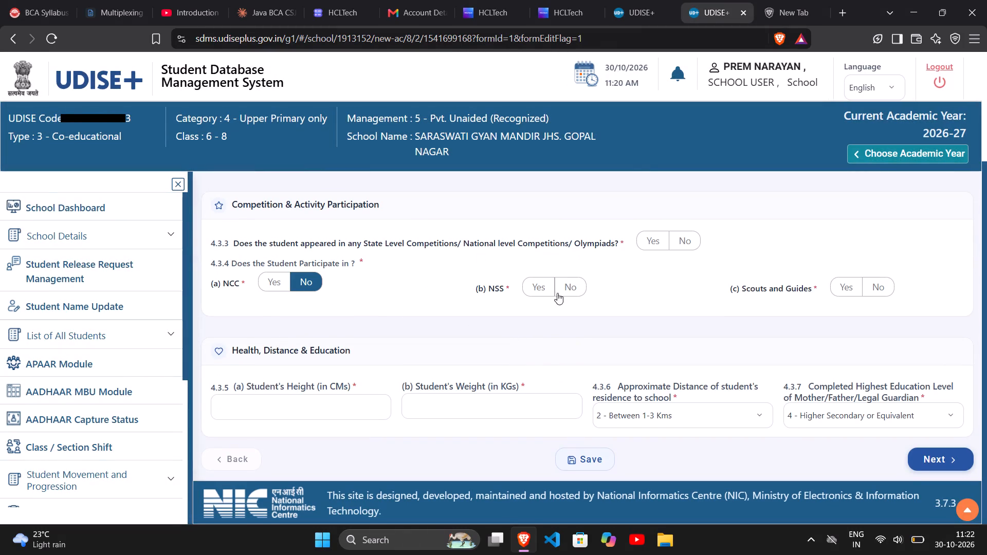
left_click(561, 292)
left_click(687, 242)
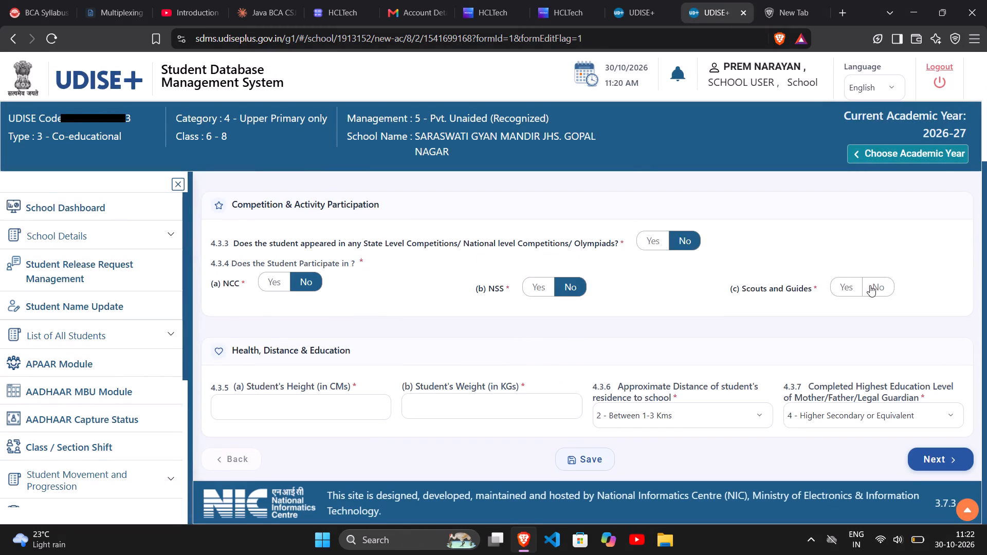
left_click(875, 289)
Set the student's height to 168 cm and weight to 38 kg, save the Facility Profile, and proceed to the Profile Preview.
scroll(385, 316, "up", 5)
scroll(385, 316, "down", 3)
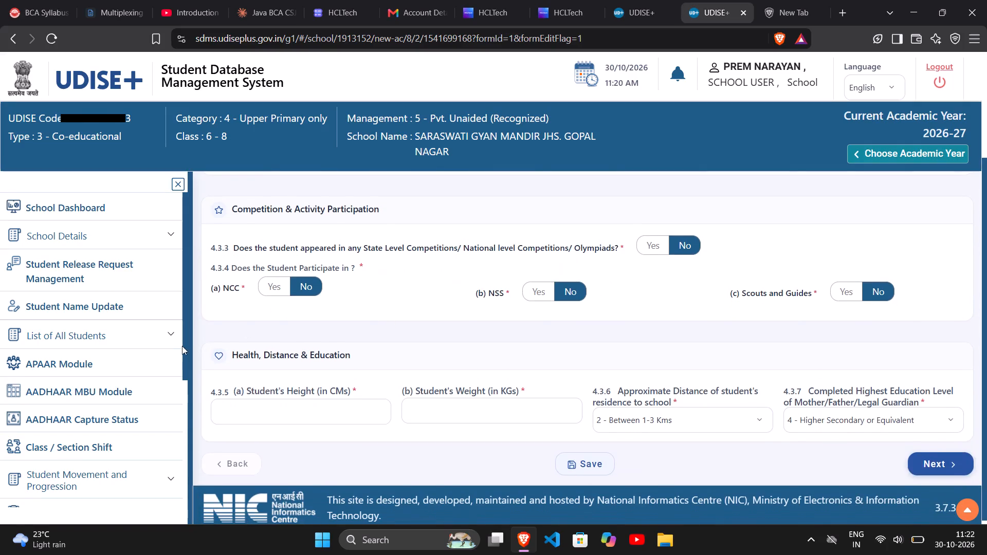
left_click(298, 402)
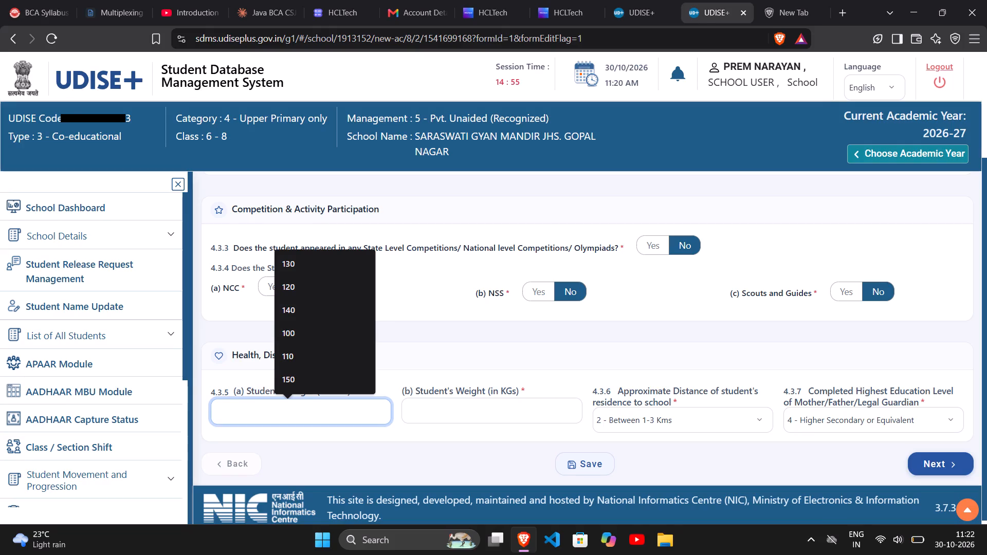
type("168")
left_click(466, 409)
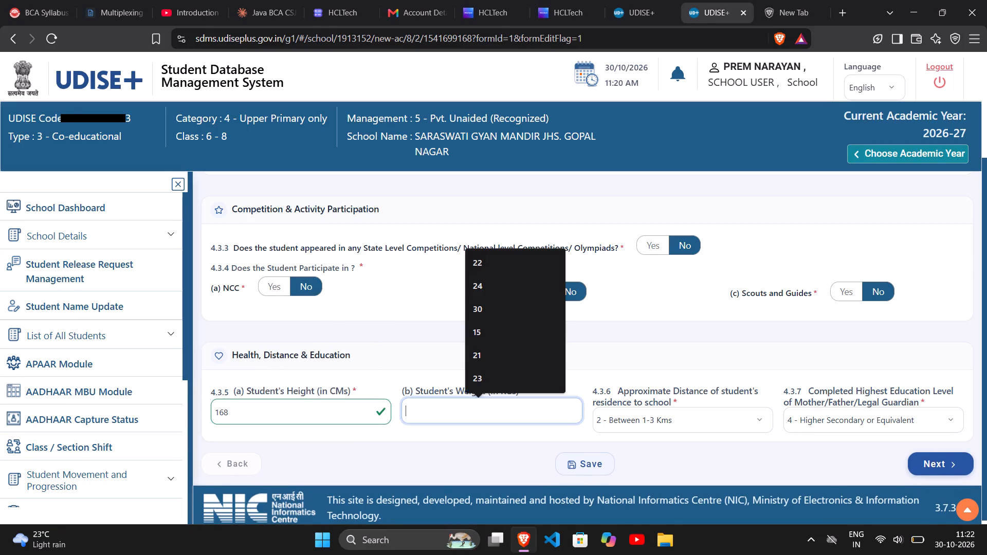
type("38")
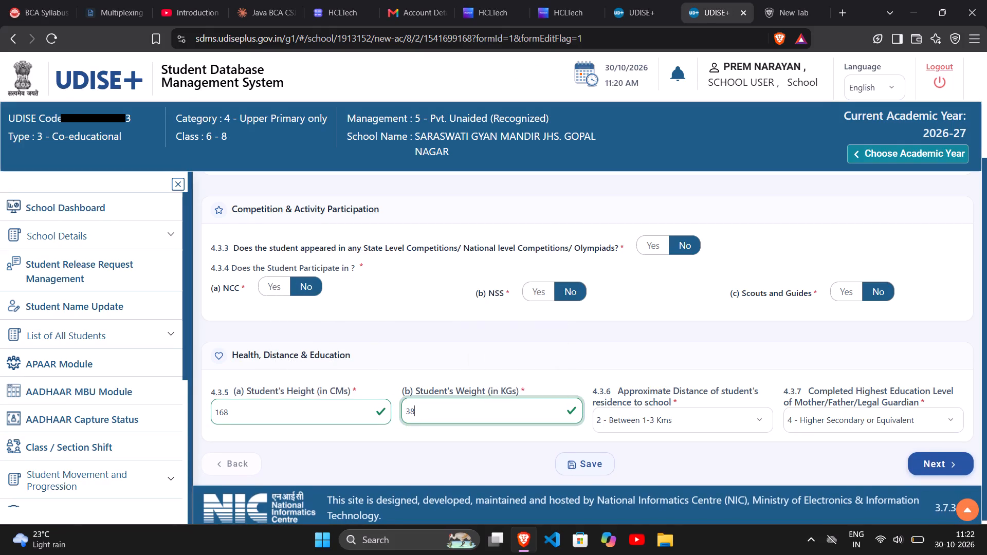
left_click(615, 466)
left_click(597, 462)
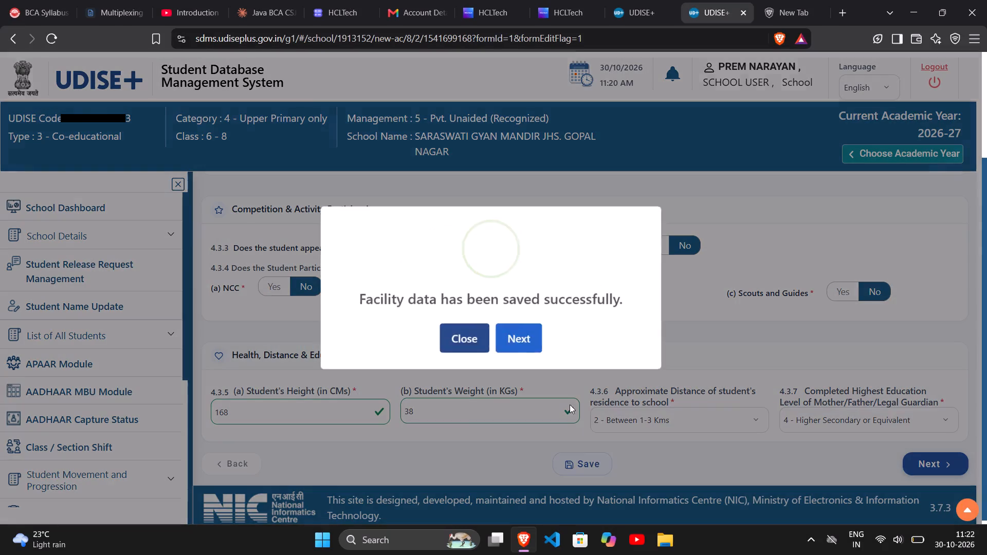
left_click(509, 330)
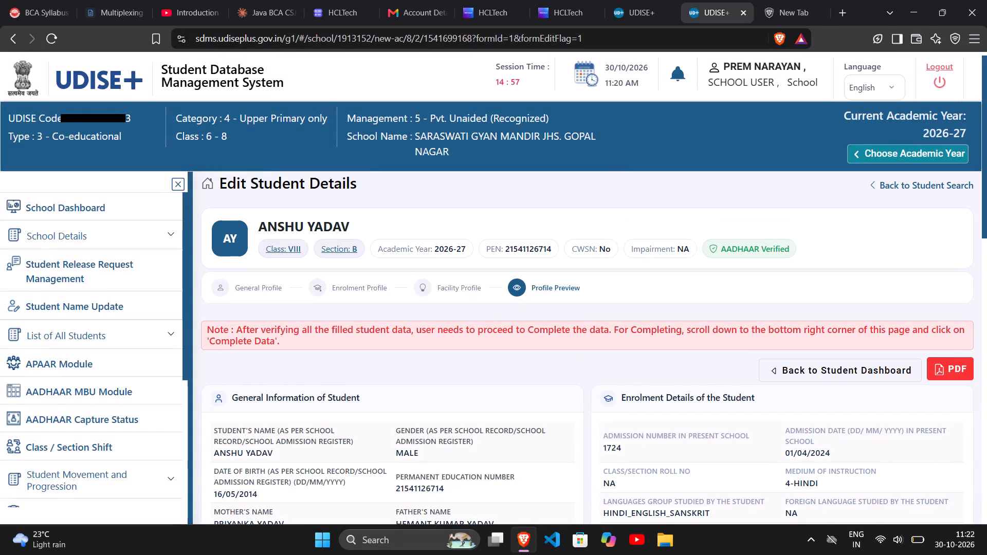
Complete this student's data from the Profile Preview and go on to the next student.
scroll(573, 359, "down", 7)
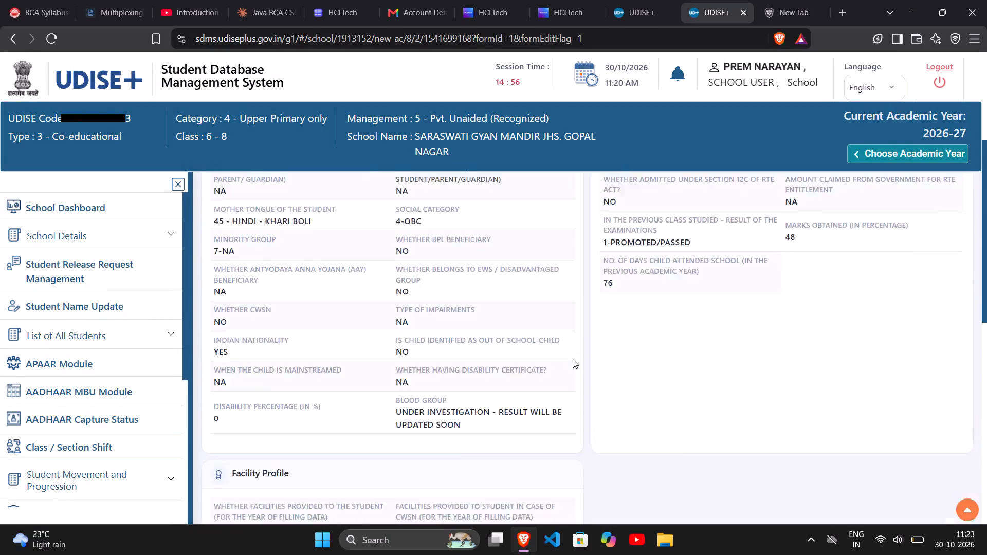
left_click(541, 466)
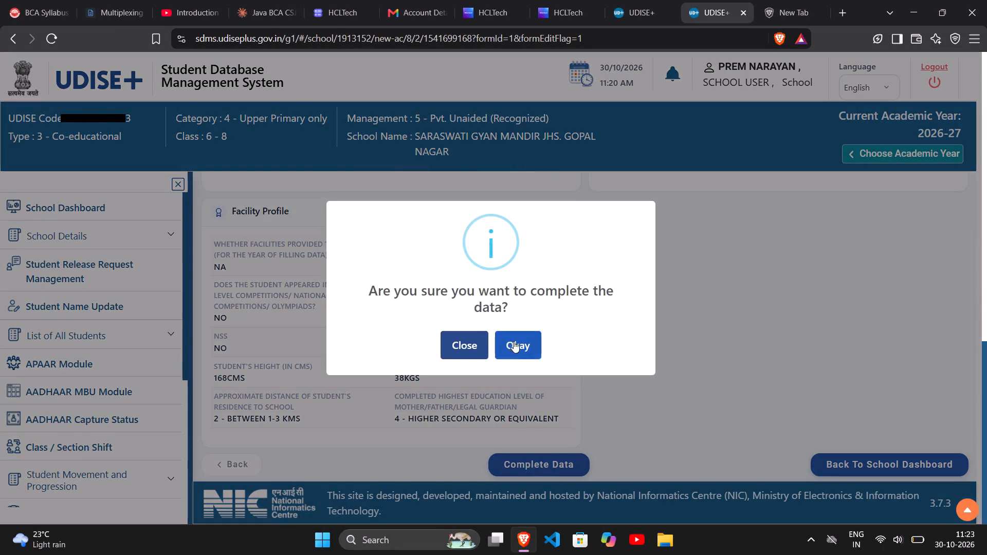
left_click(513, 339)
left_click(513, 339)
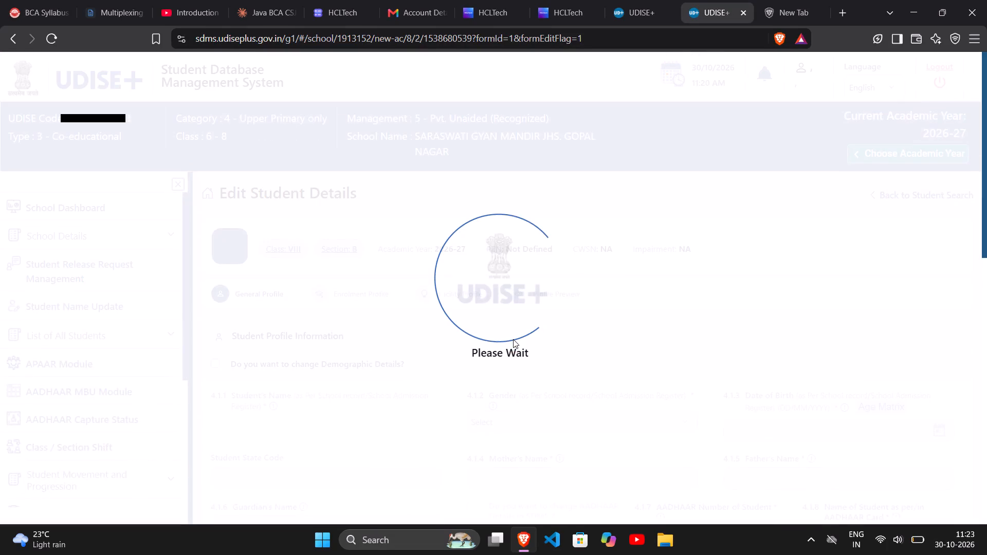
Save the next student's General Profile with its existing entries.
scroll(513, 339, "down", 7)
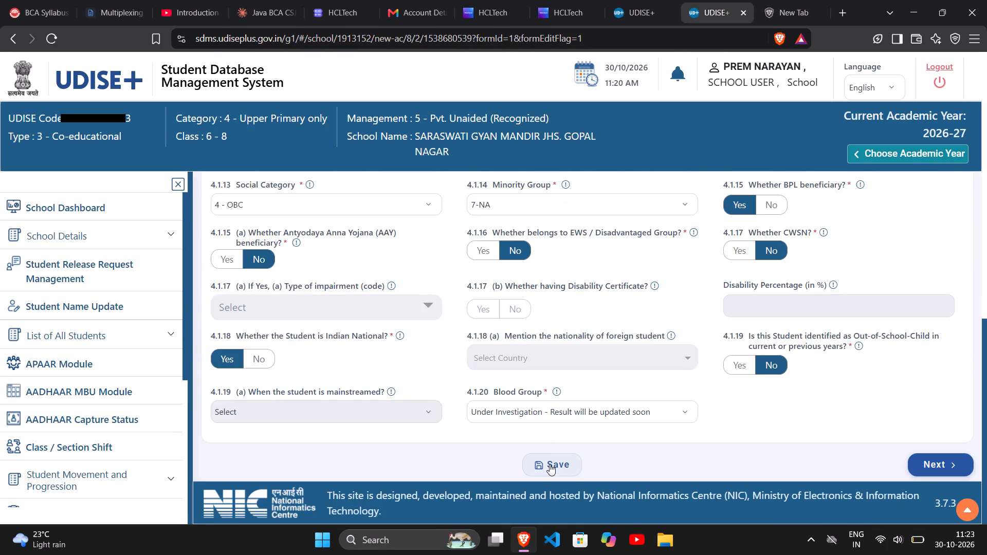
left_click(550, 464)
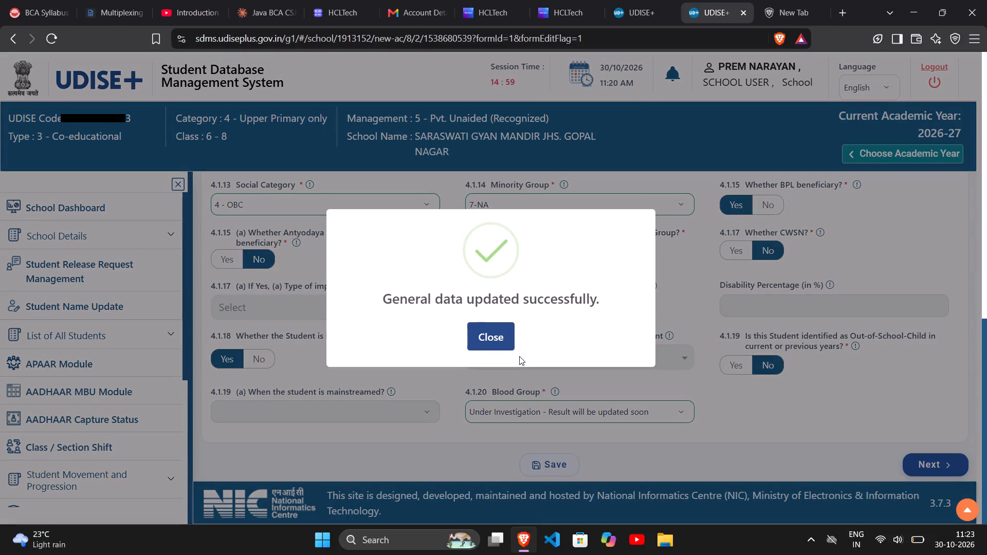
left_click(504, 346)
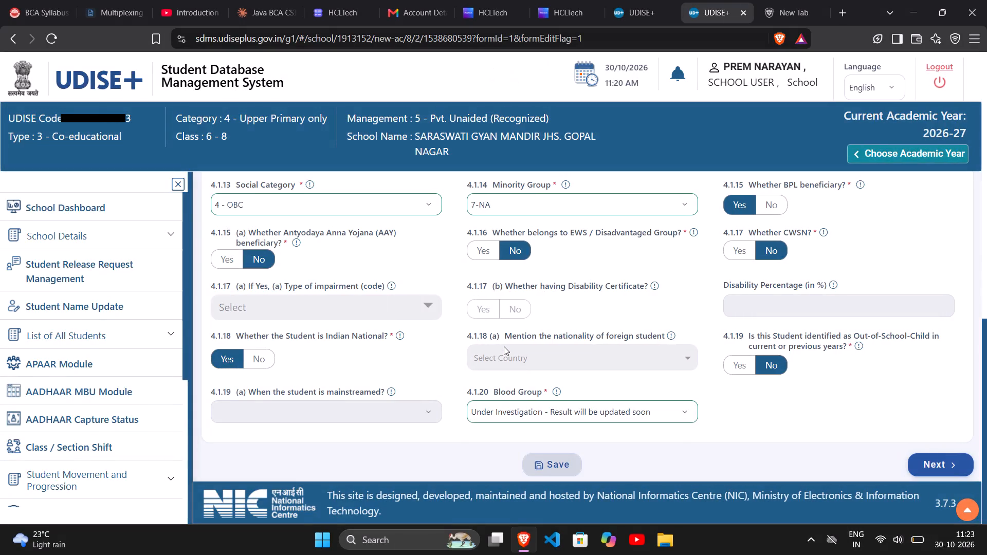
Select Social Science, Science and Mathematics as mandatory subjects in this student's Enrolment Profile, save it, and proceed to the Facility Profile.
left_click(930, 459)
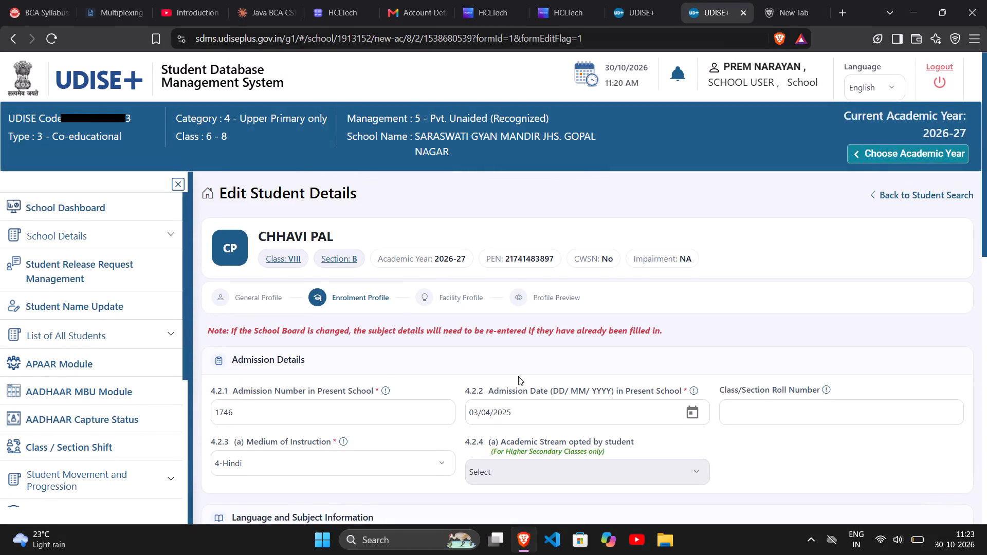
scroll(281, 437, "down", 2)
left_click(269, 475)
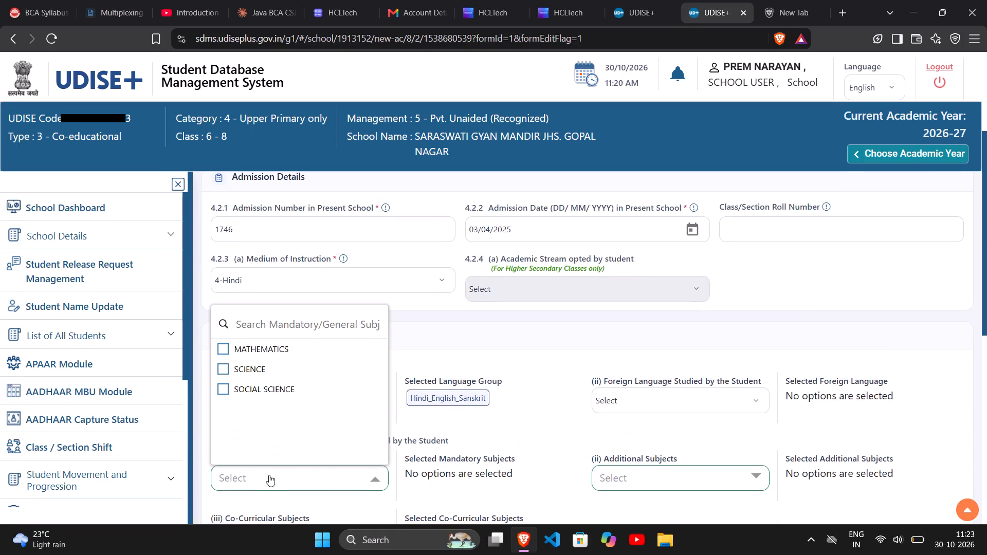
left_click(229, 393)
left_click(224, 370)
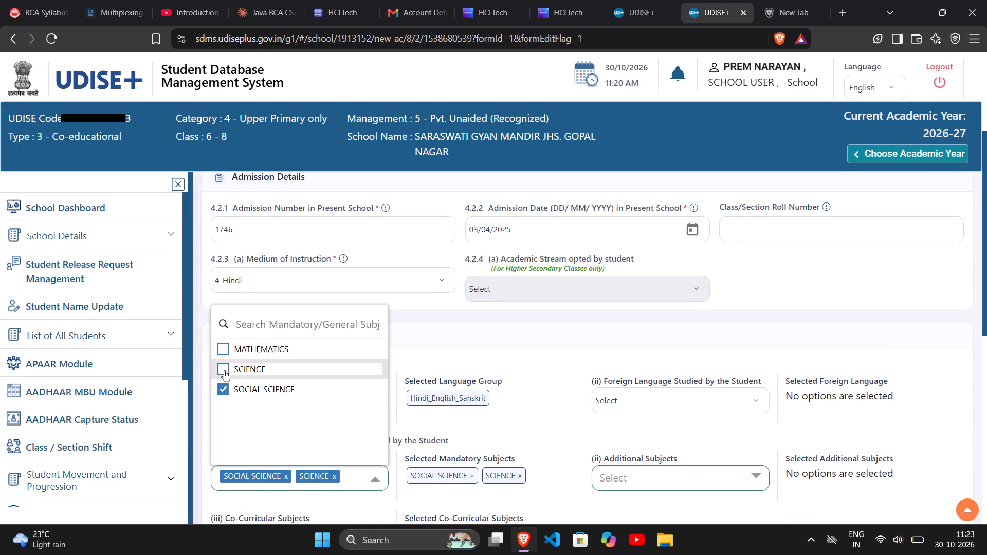
left_click(224, 349)
left_click(431, 362)
scroll(431, 362, "up", 5)
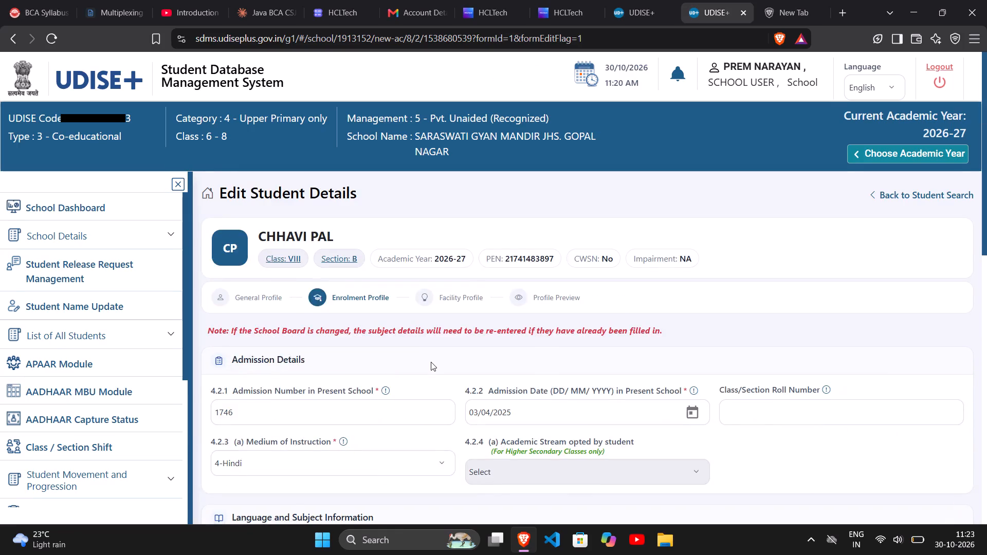
scroll(431, 362, "down", 6)
scroll(386, 376, "down", 4)
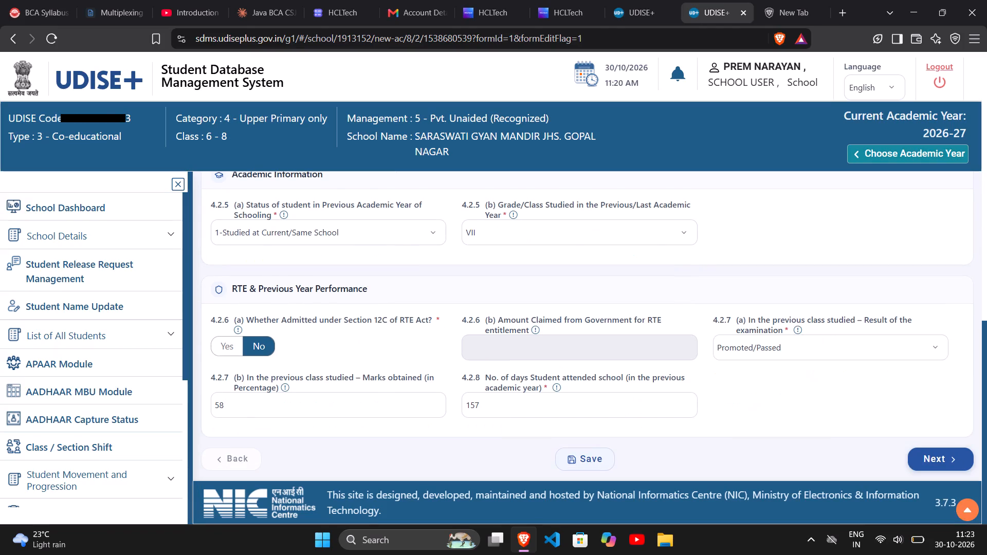
left_click(589, 459)
left_click(518, 338)
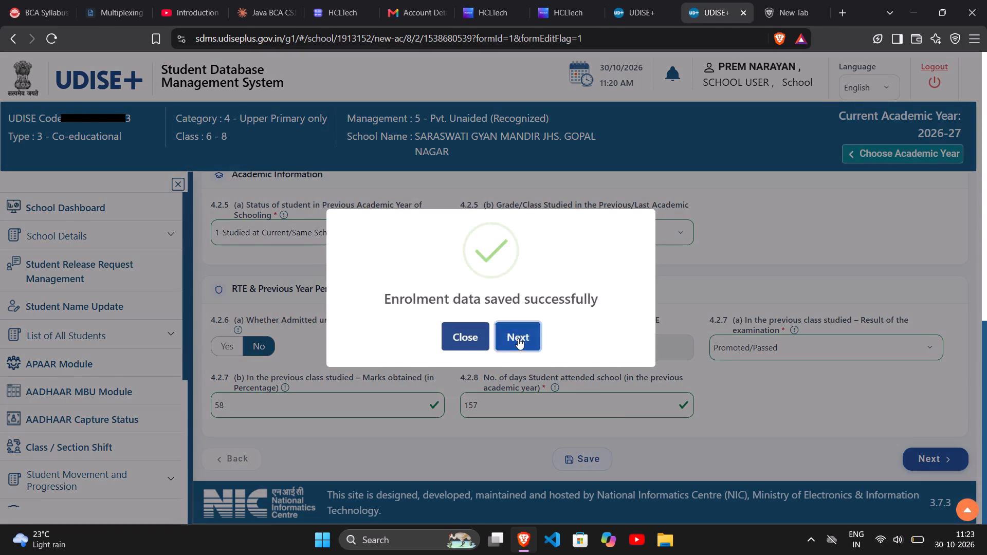
Answer No for NCC, NSS, state or national competitions/Olympiads, and Scouts and Guides in this student's Facility Profile.
left_click(300, 412)
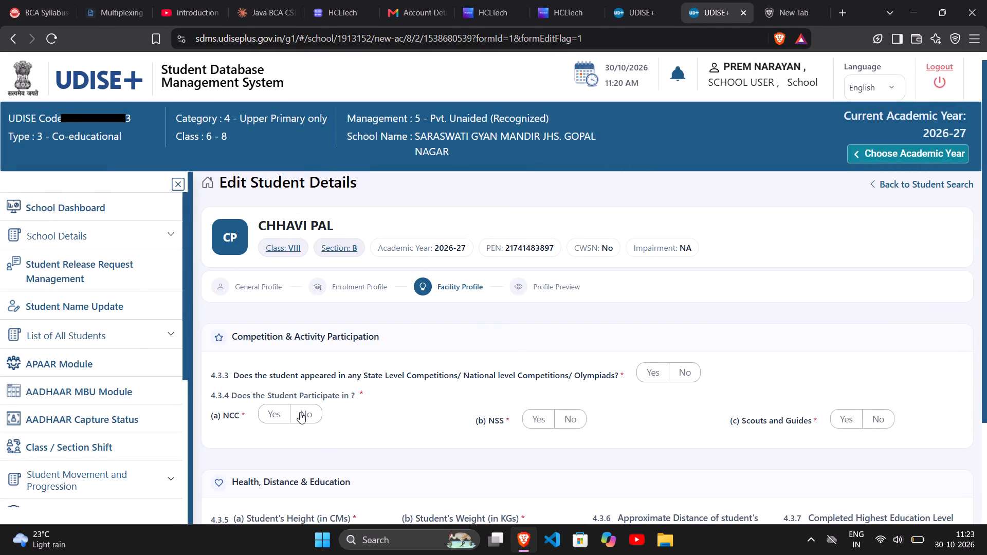
left_click(565, 418)
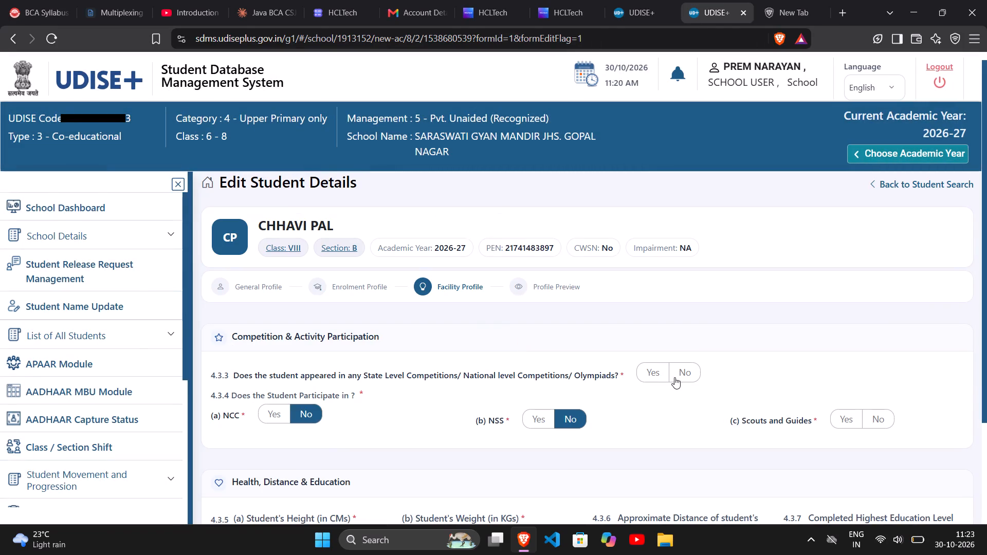
left_click(675, 377)
left_click(875, 423)
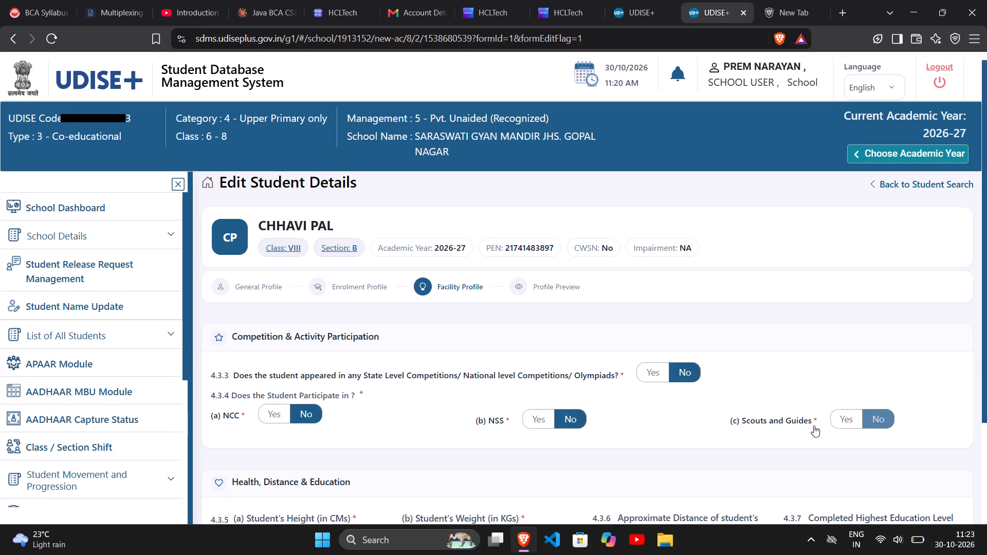
Set the student's height to 150 cm and weight to 39 kg, and save the Facility Profile.
scroll(436, 352, "down", 5)
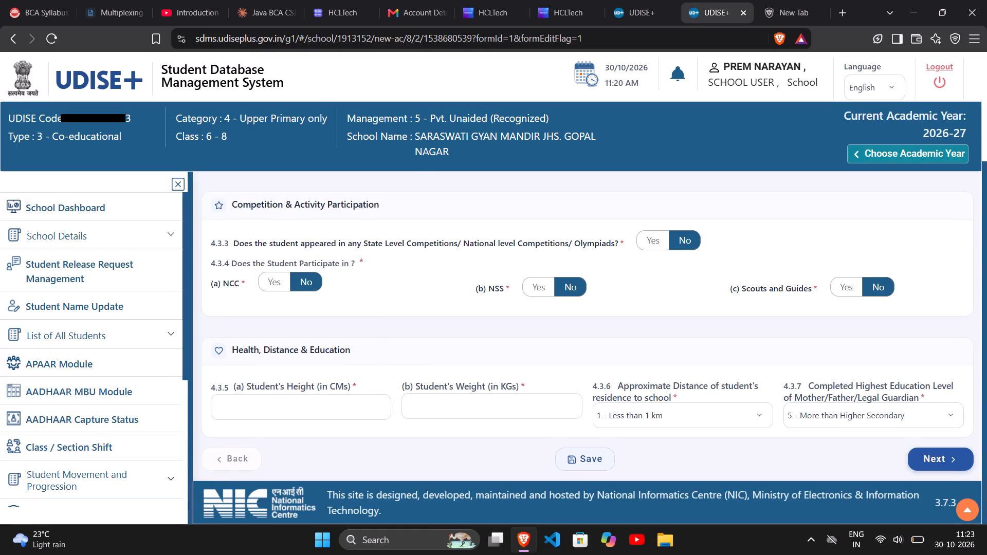
left_click(270, 403)
type("150")
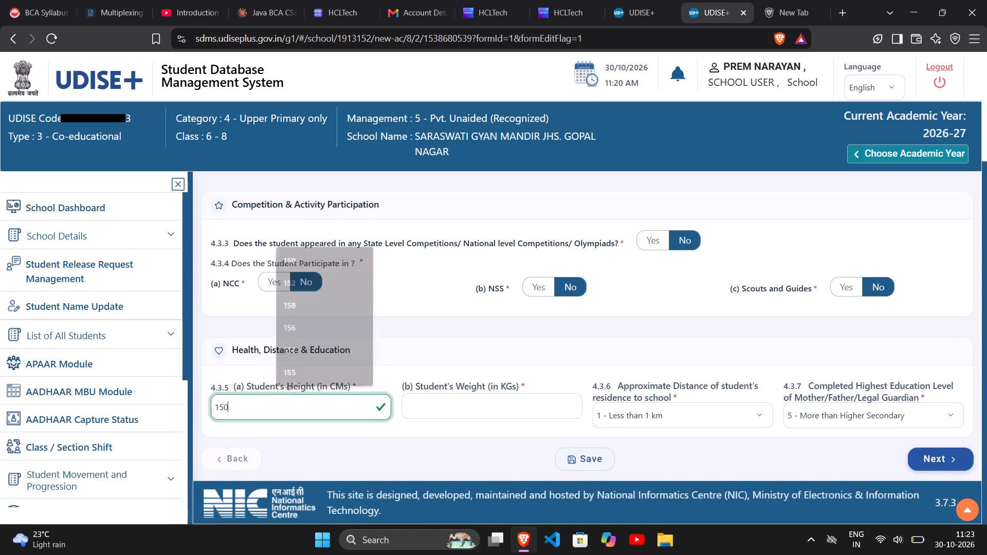
left_click(473, 403)
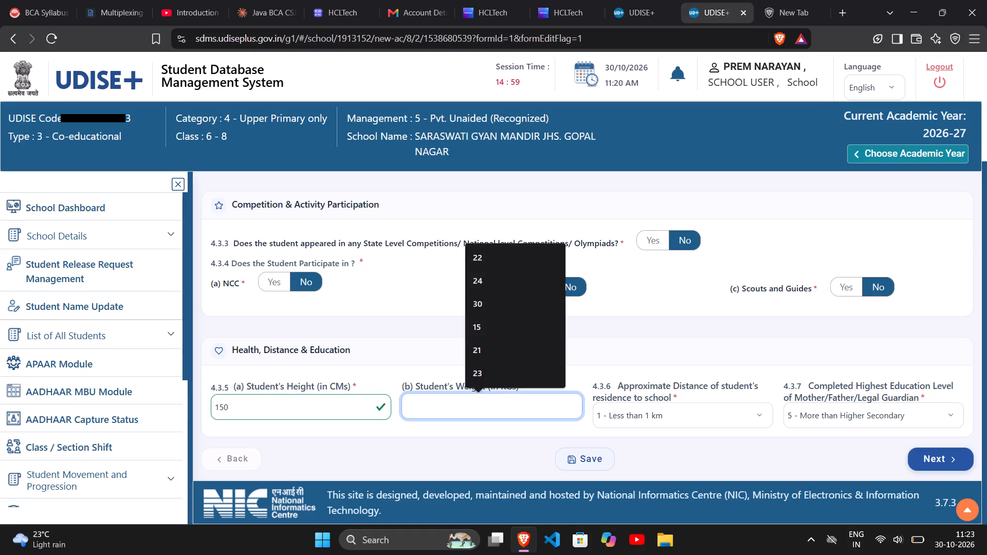
type("39")
left_click(597, 464)
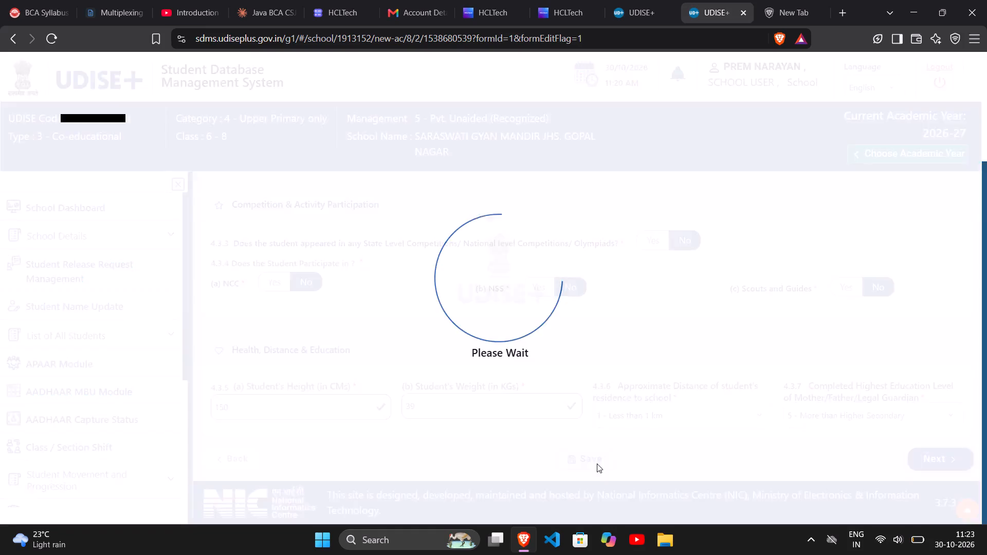
Proceed to this student's Profile Preview, complete the student's data, and move on to the next student.
left_click(514, 340)
scroll(500, 388, "down", 6)
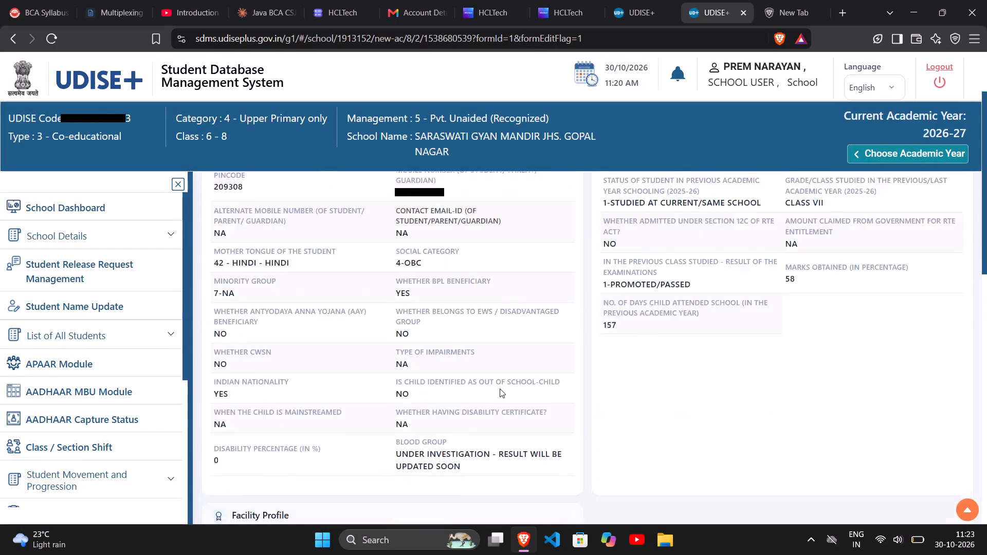
left_click(525, 464)
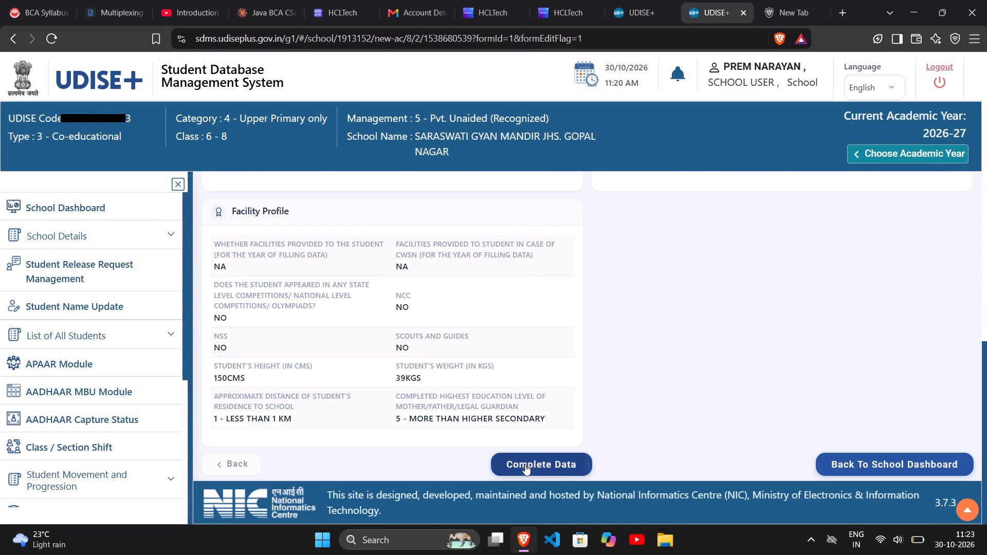
left_click(518, 339)
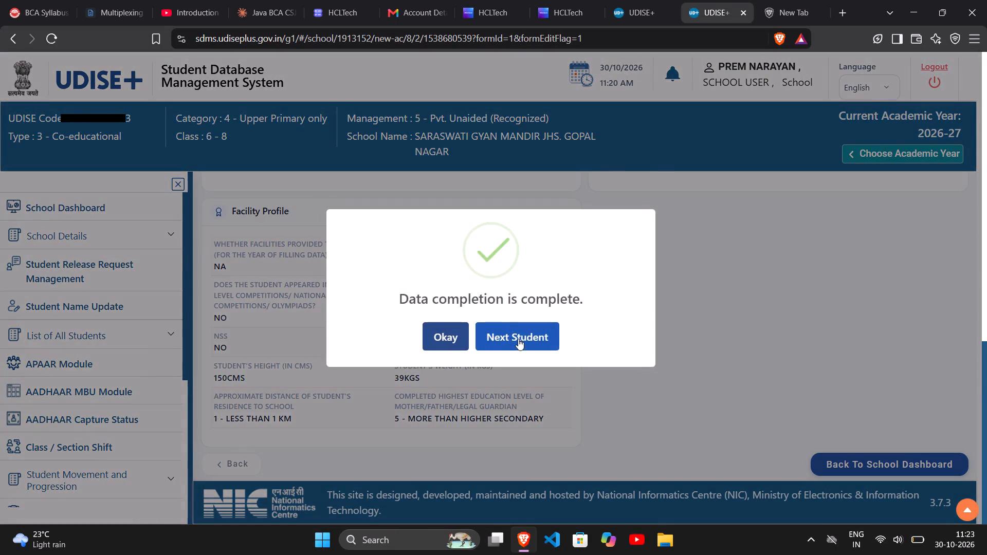
left_click(526, 333)
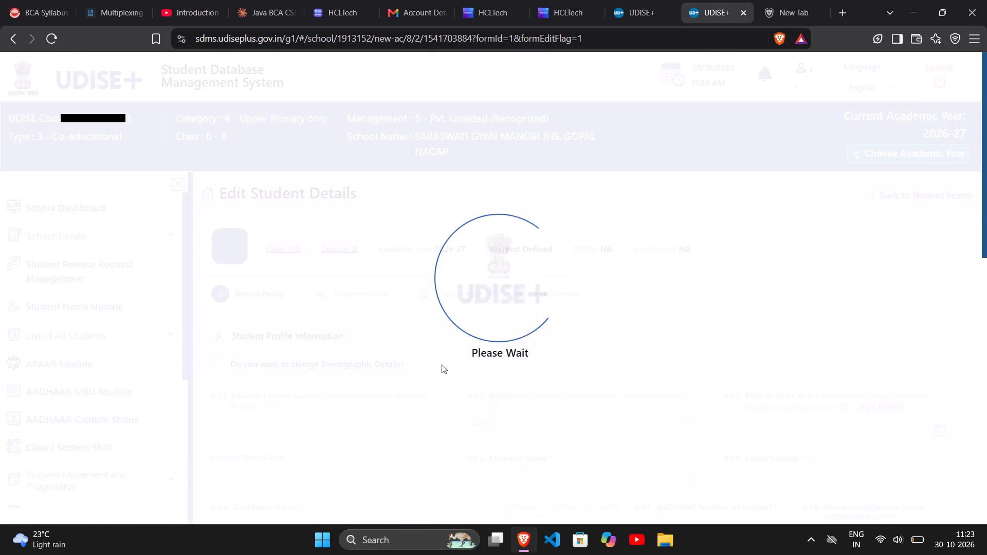
Leave the General Profile as is, select Science, Mathematics and Social Science as mandatory subjects, save the Enrolment Profile, and proceed to the Facility Profile.
scroll(432, 381, "down", 8)
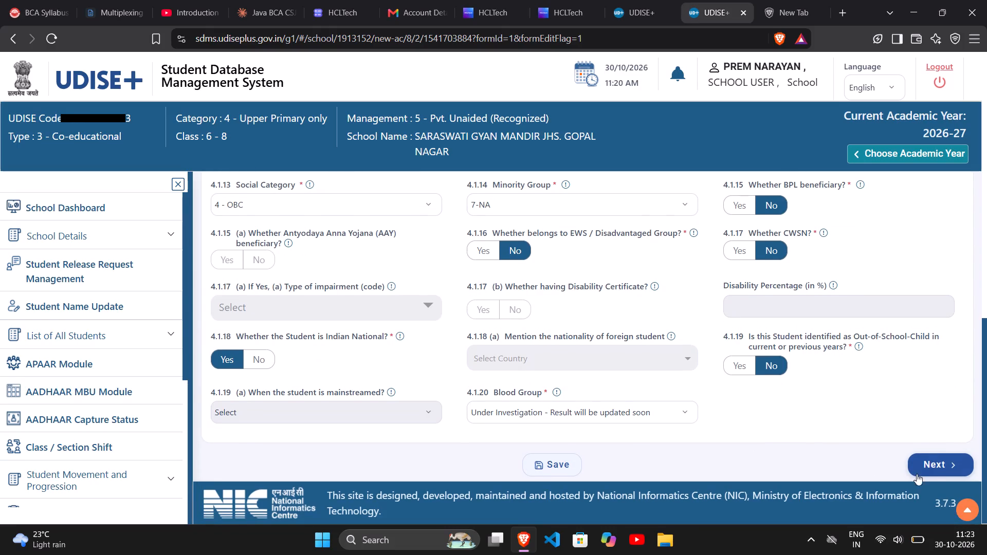
left_click(941, 465)
scroll(582, 416, "down", 2)
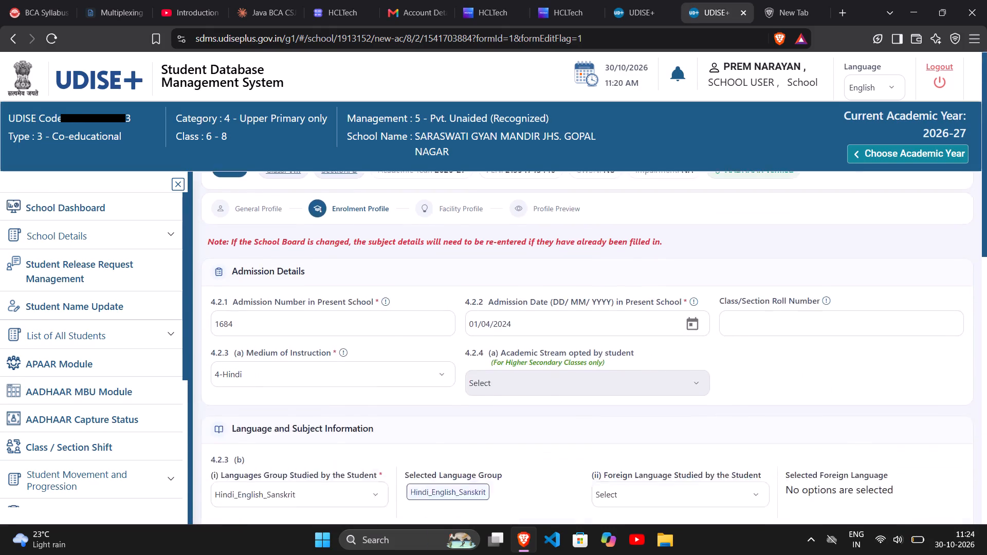
scroll(582, 416, "down", 1)
scroll(332, 475, "down", 1)
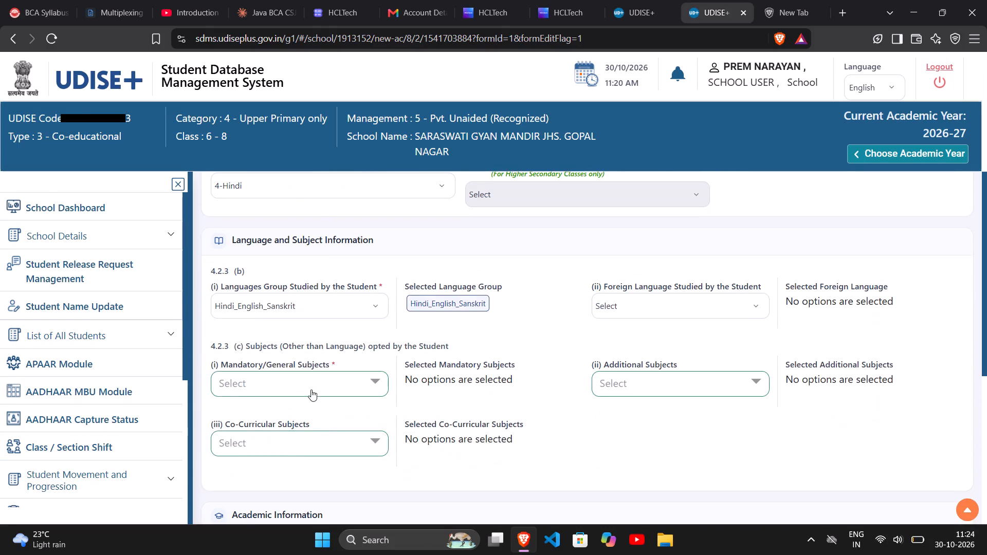
left_click(311, 390)
left_click_drag(230, 253, 220, 277)
left_click(220, 277)
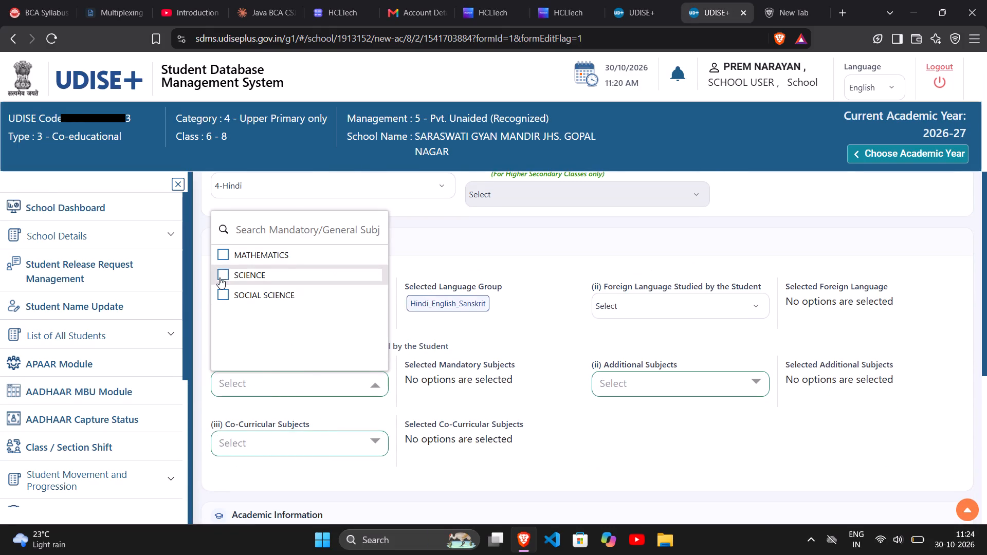
left_click(221, 258)
left_click(222, 298)
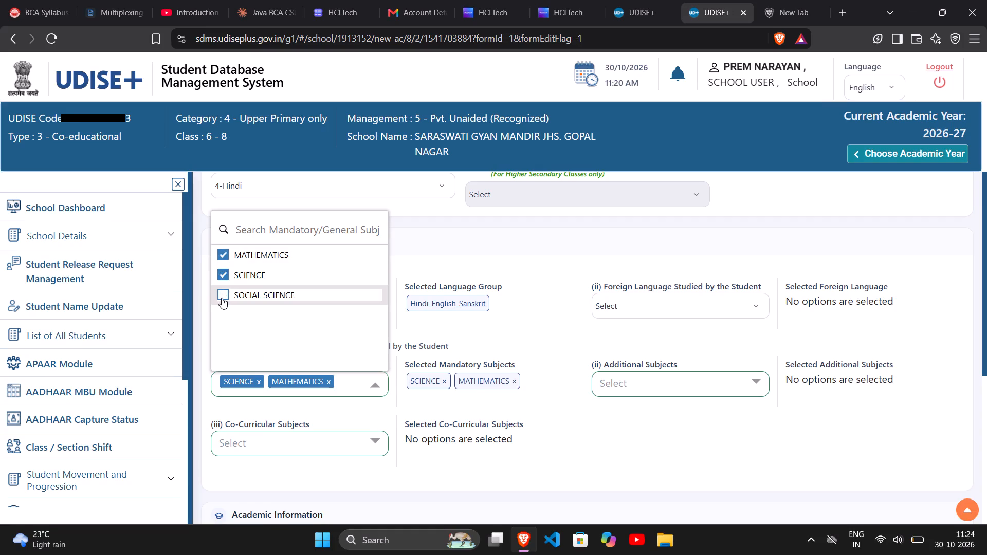
scroll(524, 450, "down", 5)
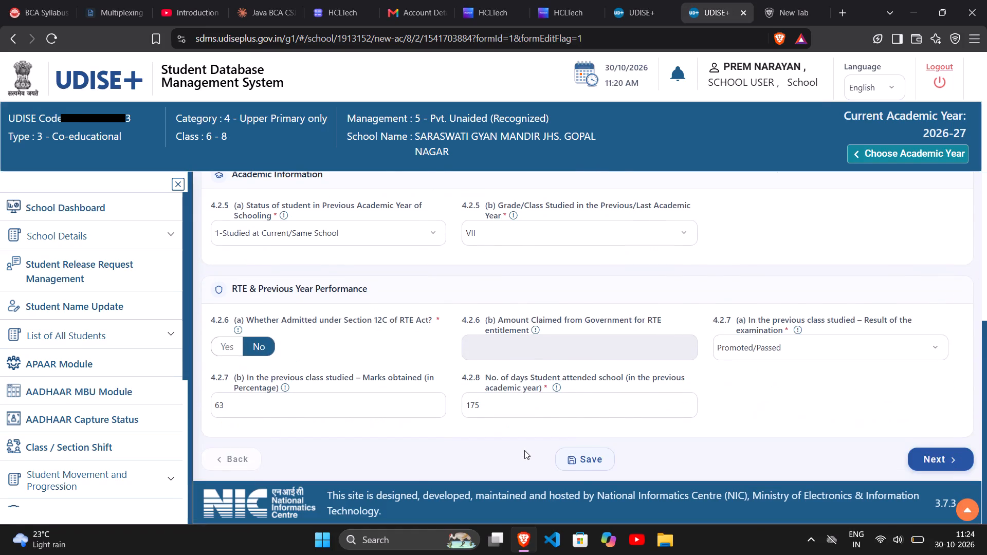
scroll(524, 450, "down", 1)
left_click(596, 465)
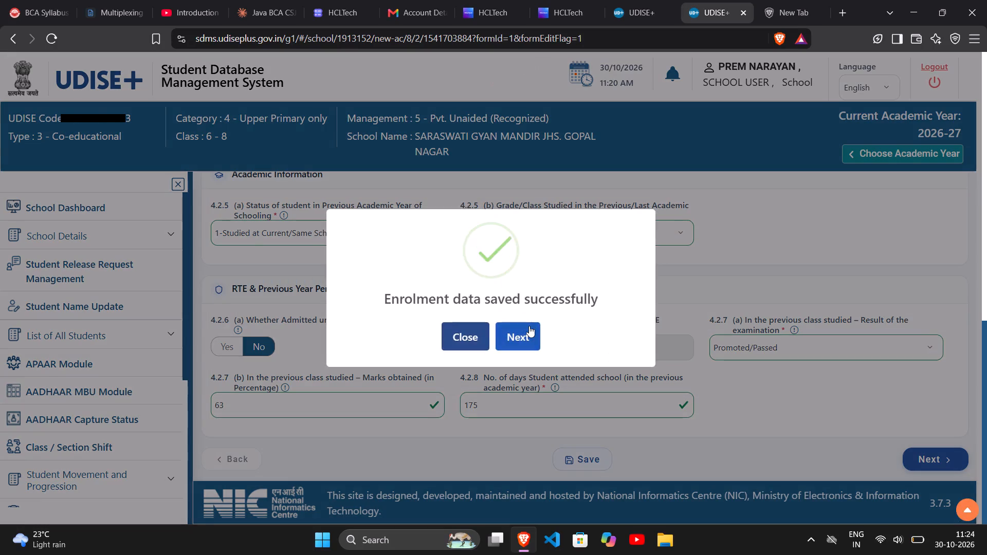
left_click(529, 326)
Answer No for NCC, NSS, state or national competitions/Olympiads, and Scouts and Guides in this student's Facility Profile.
left_click(296, 414)
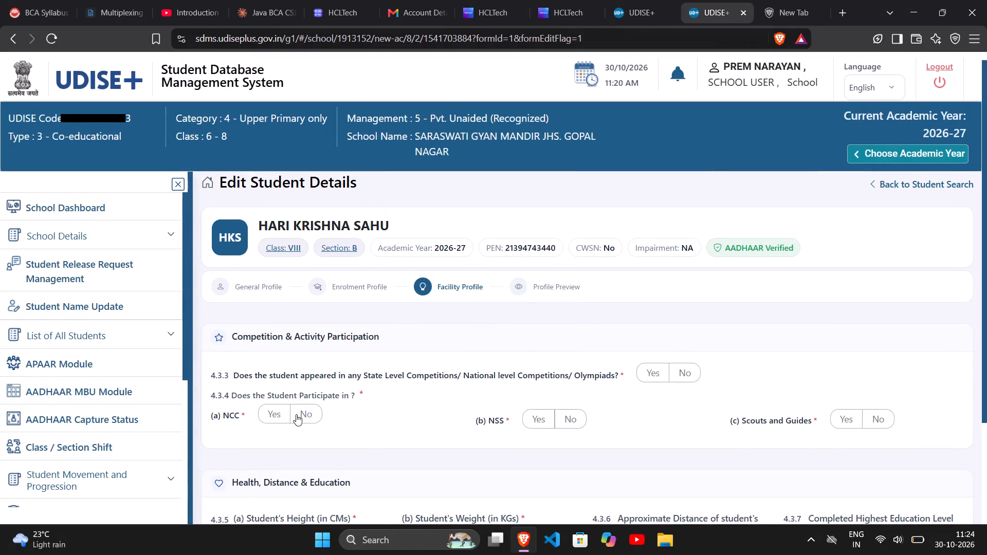
left_click(560, 419)
left_click(682, 377)
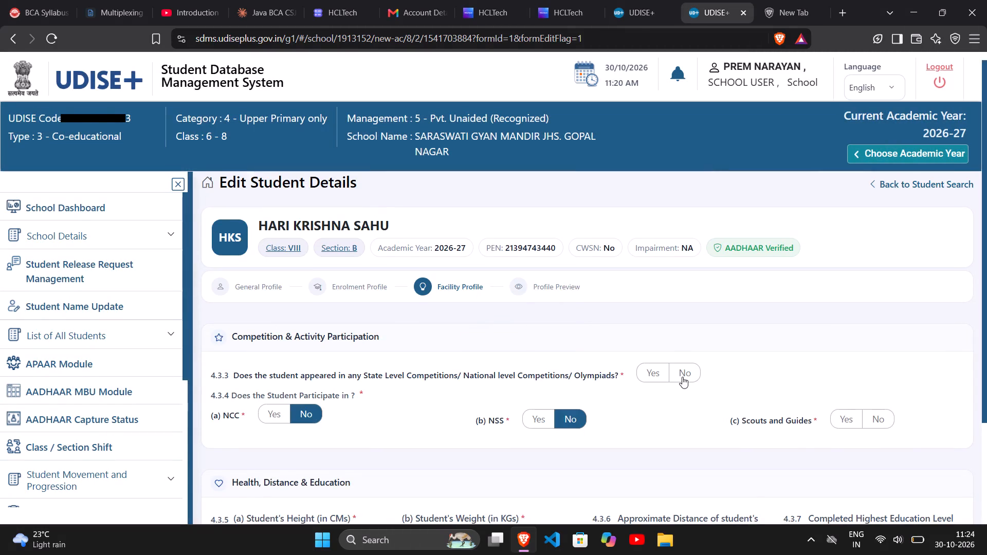
left_click(876, 415)
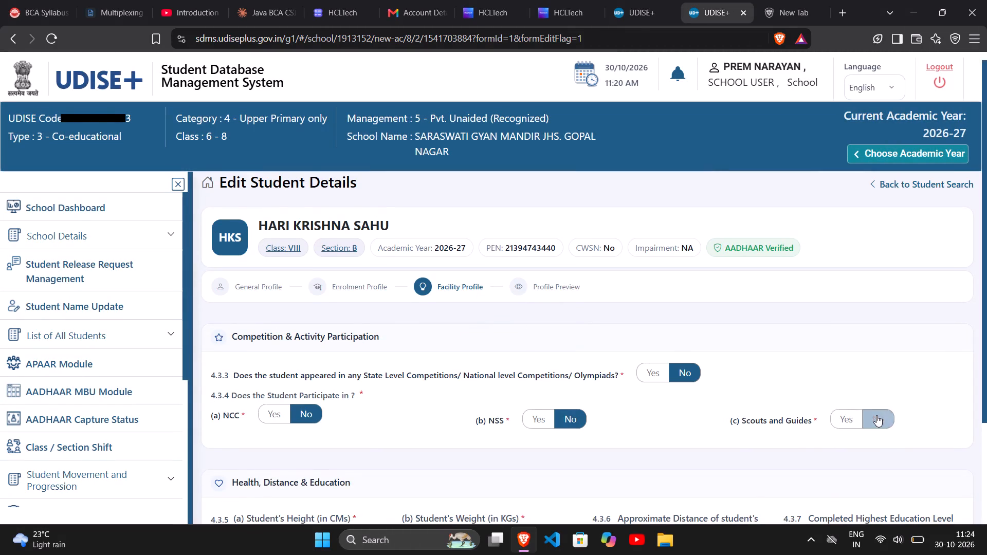
Set the student's height to 145 cm and weight to 31 kg, and save the Facility Profile.
scroll(610, 398, "down", 1)
left_click(315, 410)
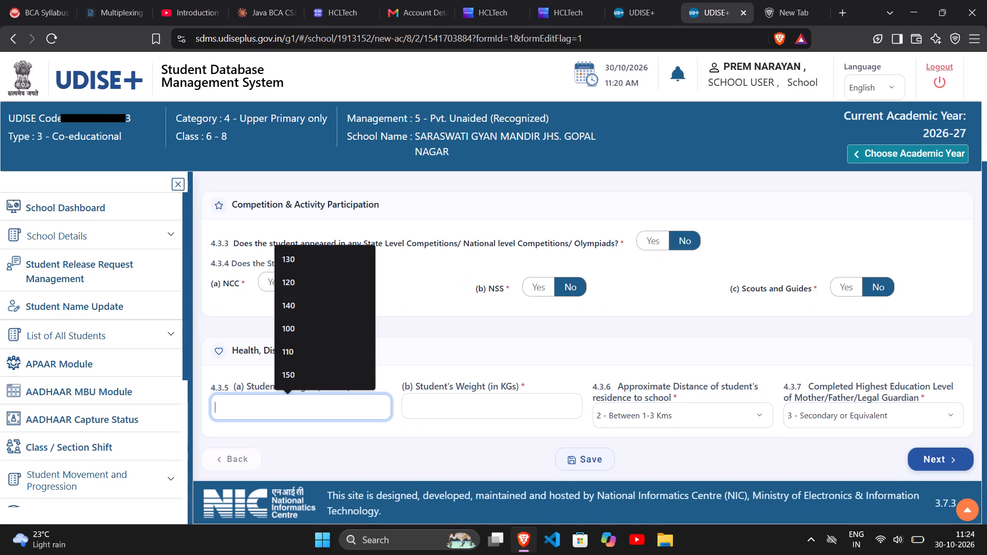
type("145")
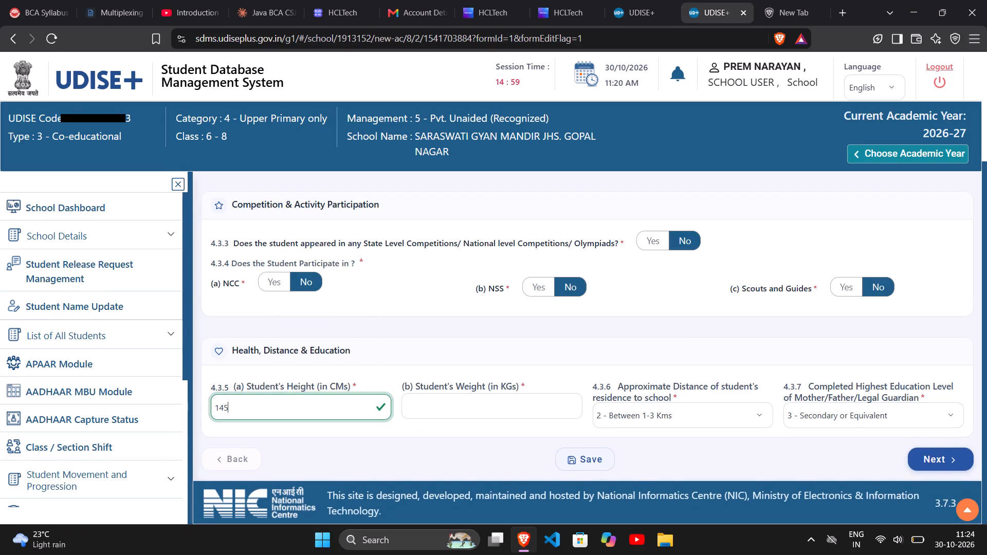
left_click(437, 412)
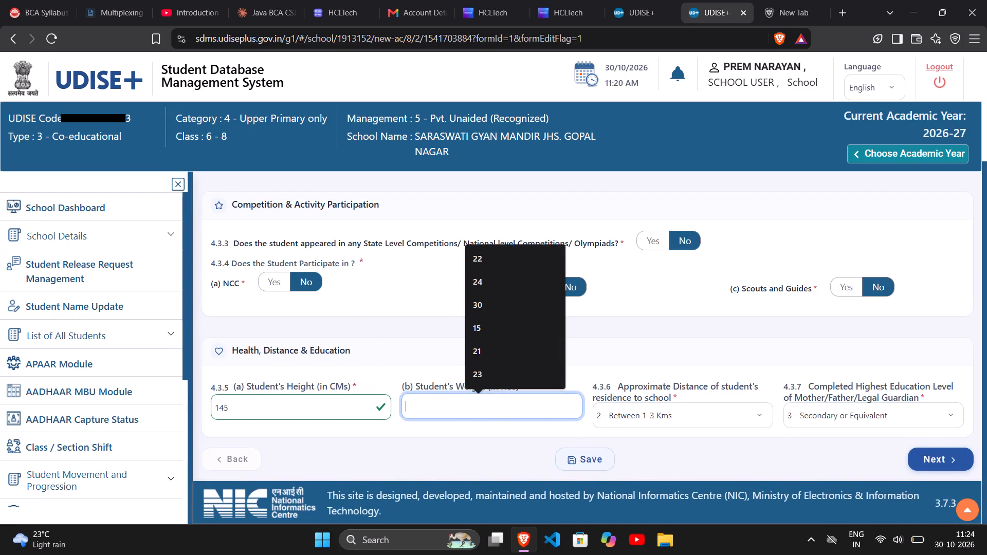
key("3")
key("1")
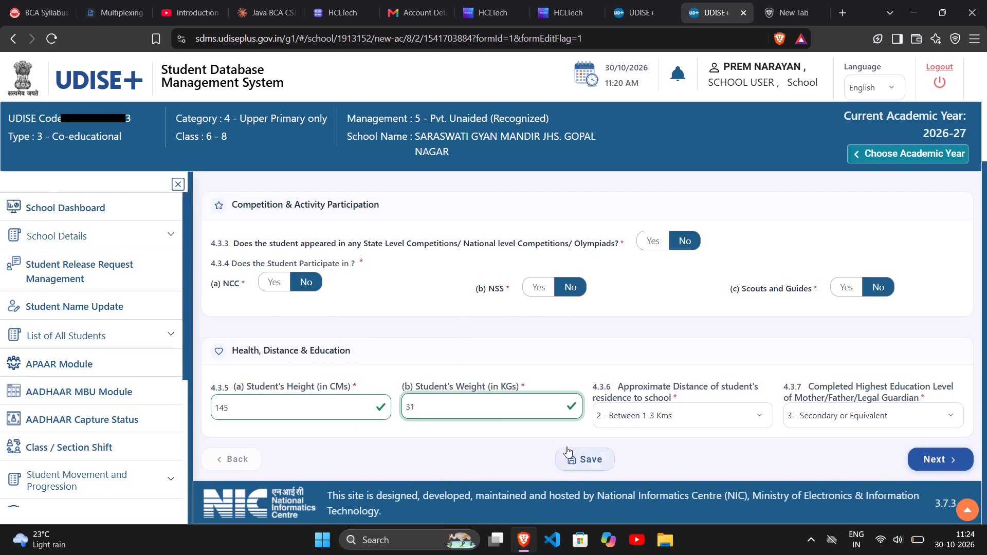
left_click(595, 453)
Proceed to this student's Profile Preview, complete the student's data, and move on to the next student.
left_click(522, 331)
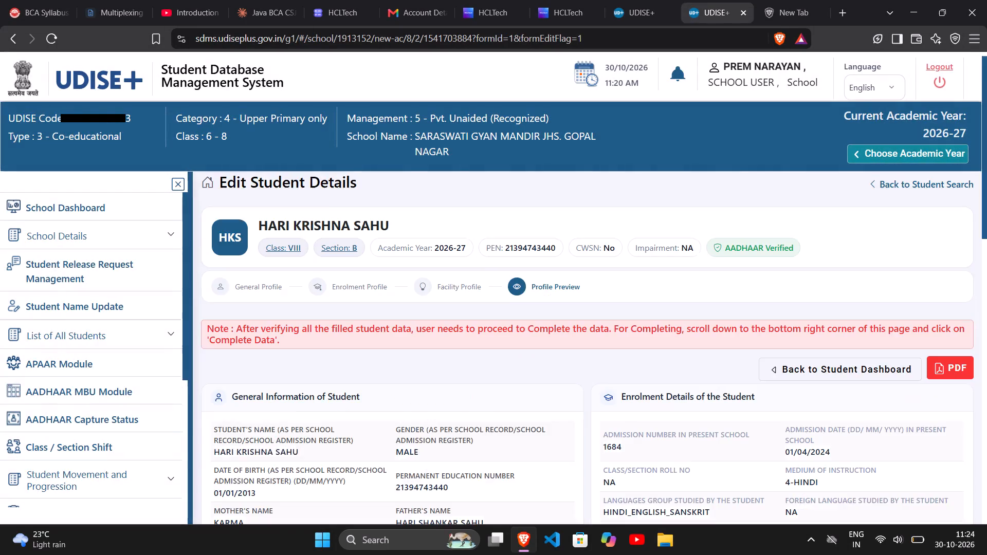
scroll(522, 331, "down", 9)
left_click(549, 465)
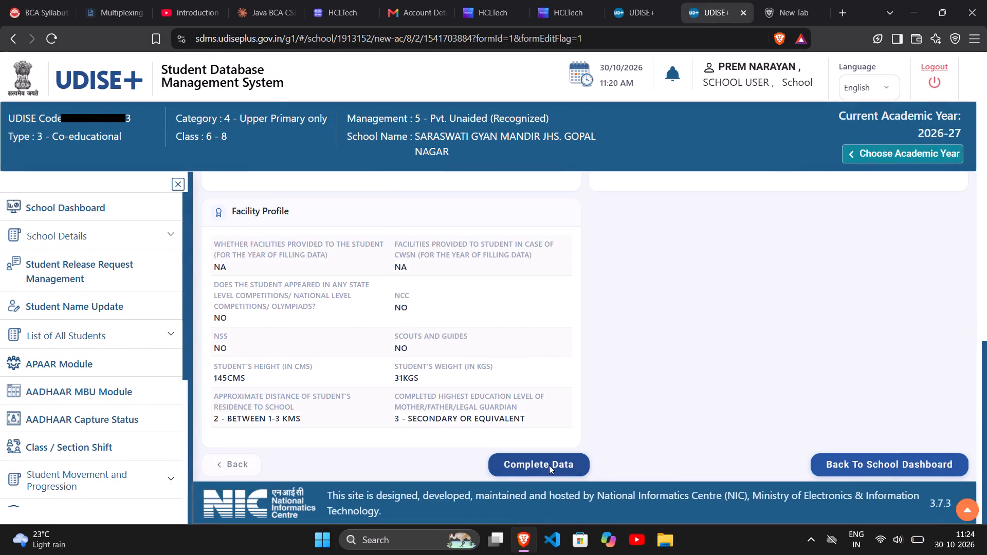
left_click(519, 334)
left_click(519, 334)
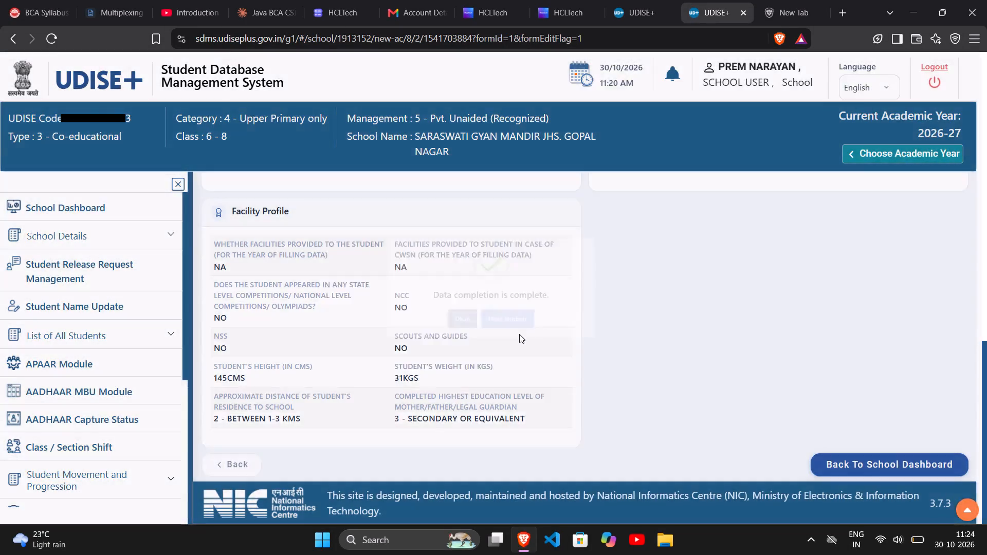
Leave the General Profile as is, select Mathematics, Science and Social Science as mandatory subjects, save the Enrolment Profile, and proceed to the Facility Profile.
scroll(519, 334, "down", 8)
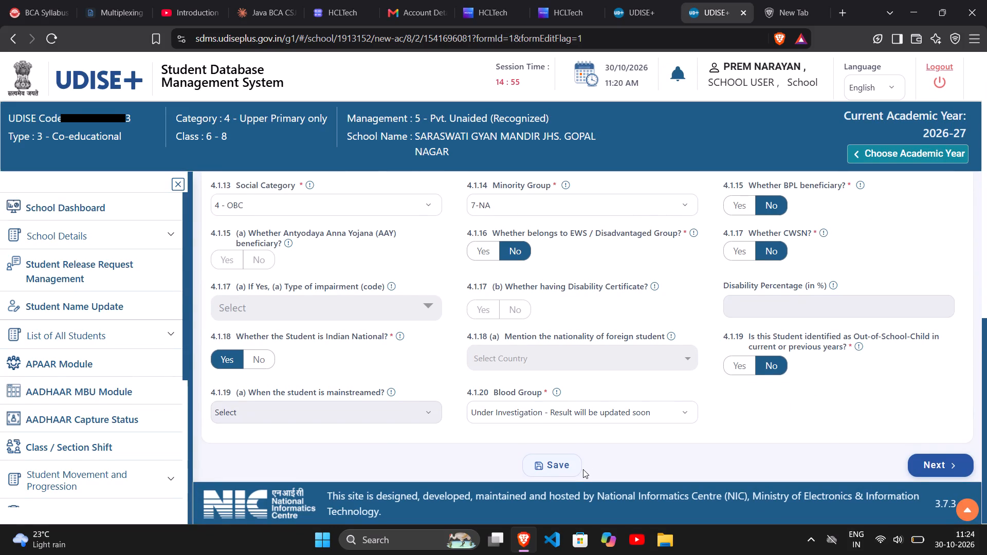
left_click(955, 458)
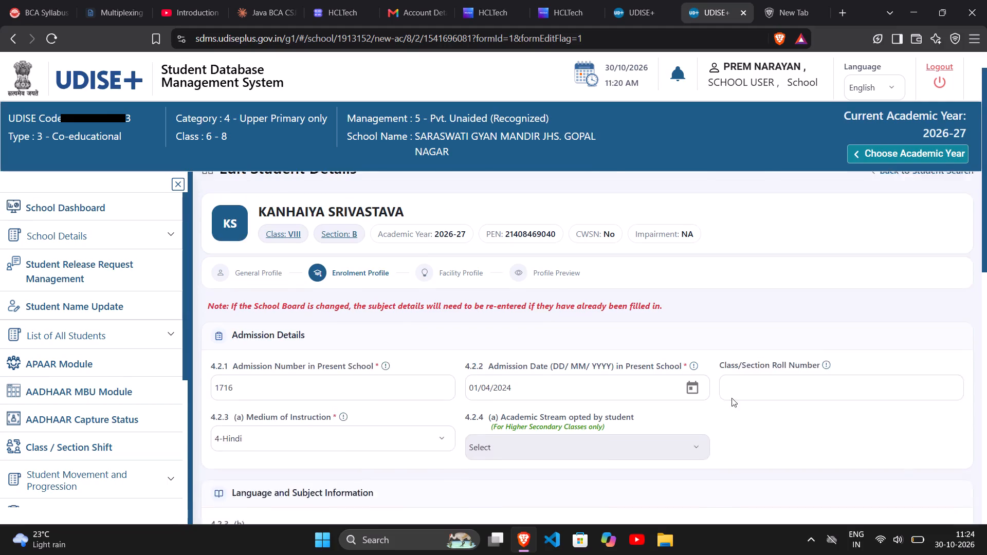
scroll(443, 311, "down", 3)
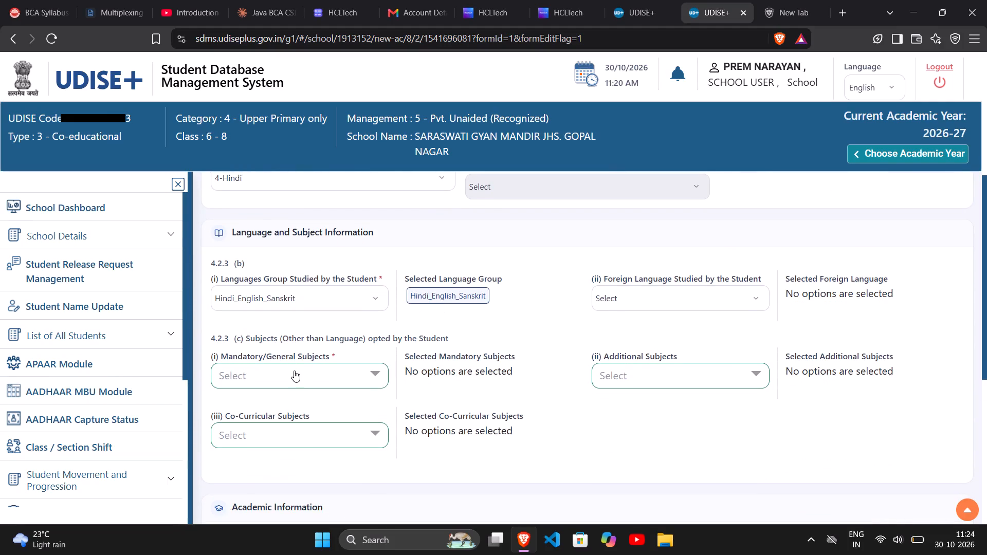
left_click(294, 371)
left_click(231, 249)
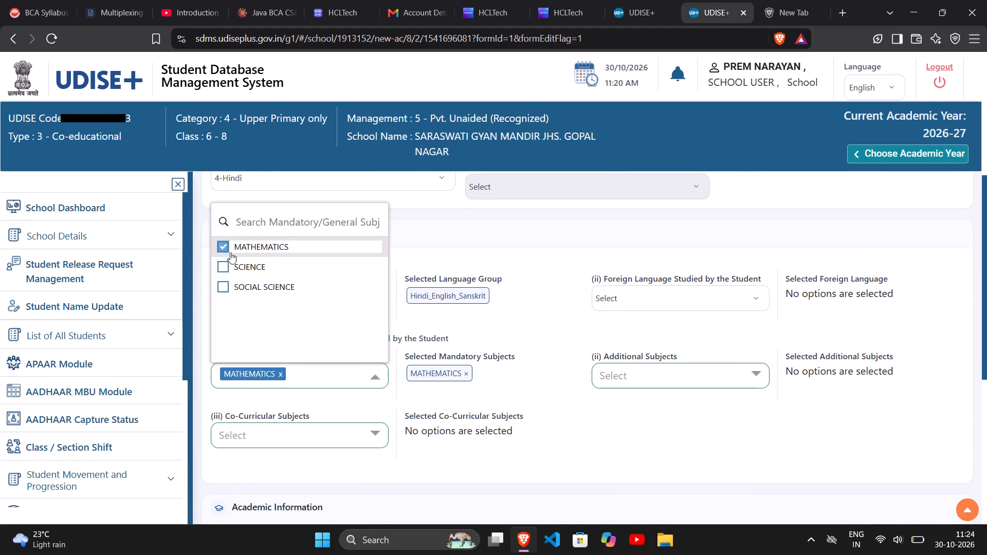
left_click(229, 257)
left_click(227, 305)
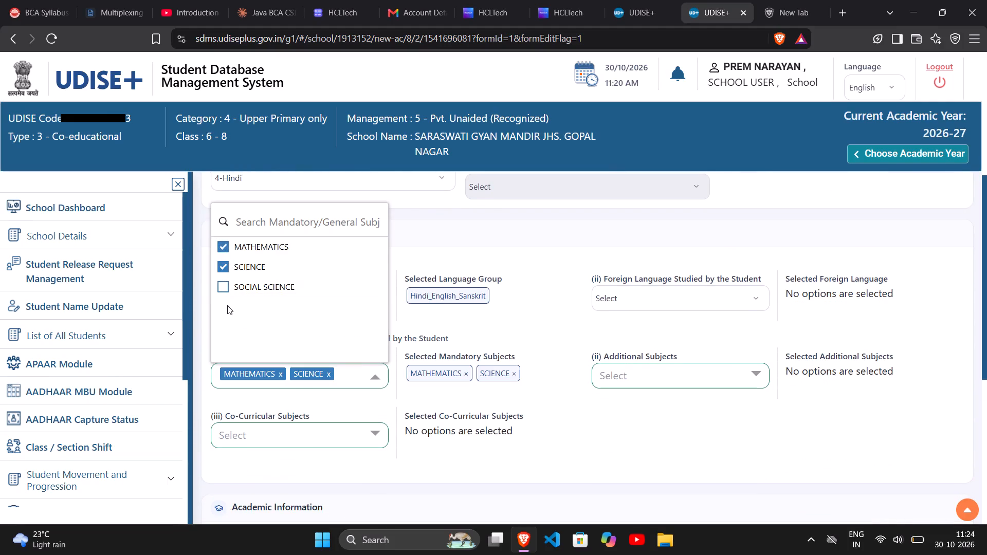
left_click(224, 296)
scroll(576, 326, "down", 3)
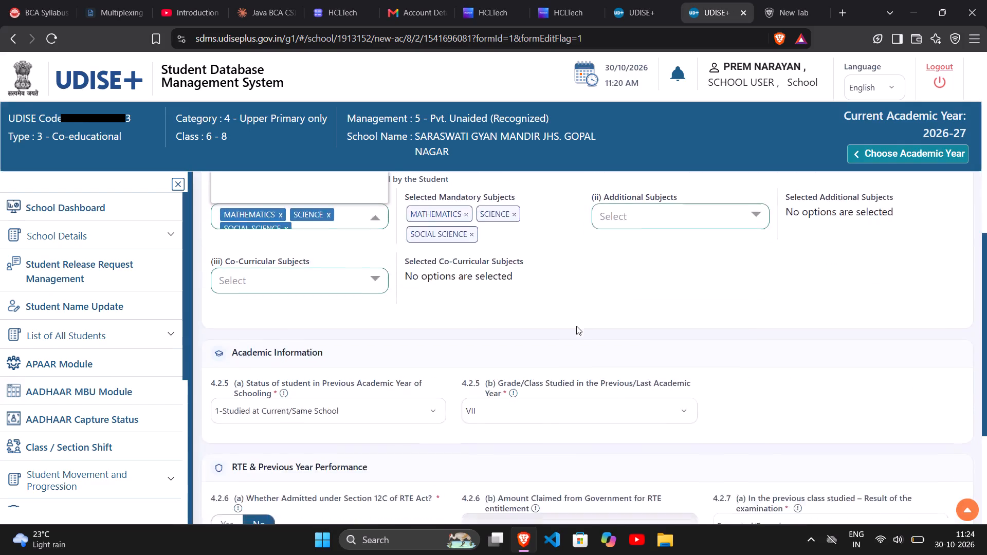
scroll(576, 326, "down", 3)
left_click(581, 453)
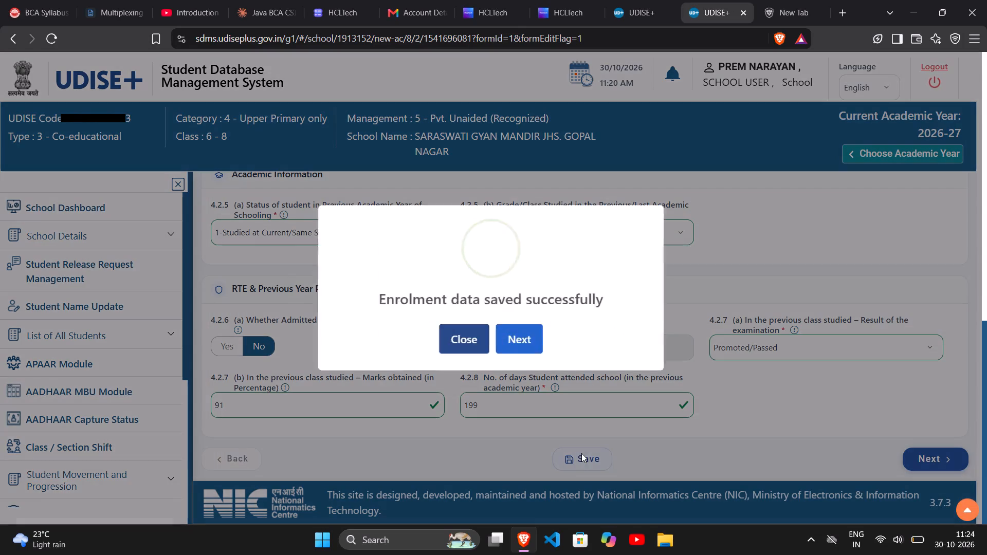
left_click(522, 344)
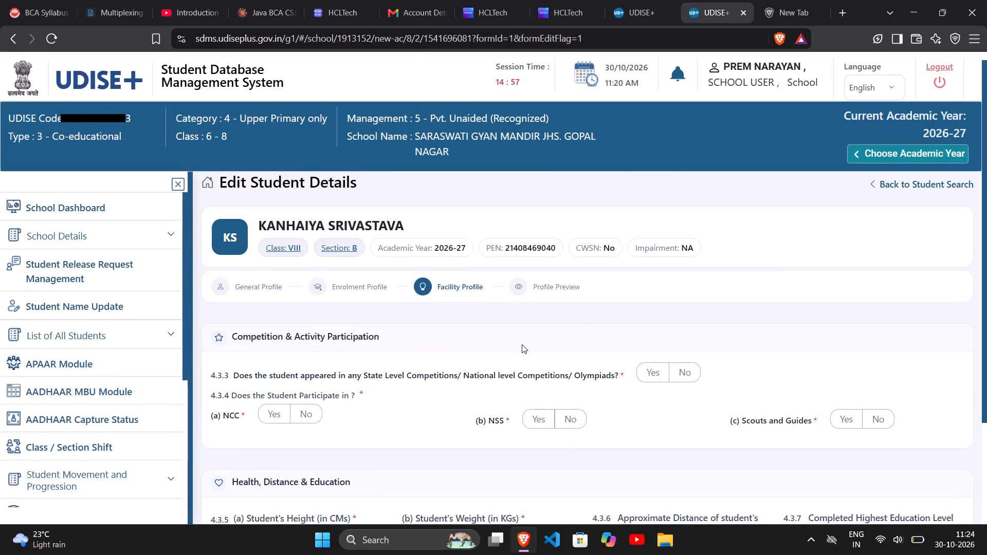
Answer No for NCC, NSS, state or national competitions/Olympiads, and Scouts and Guides in this student's Facility Profile.
left_click(308, 412)
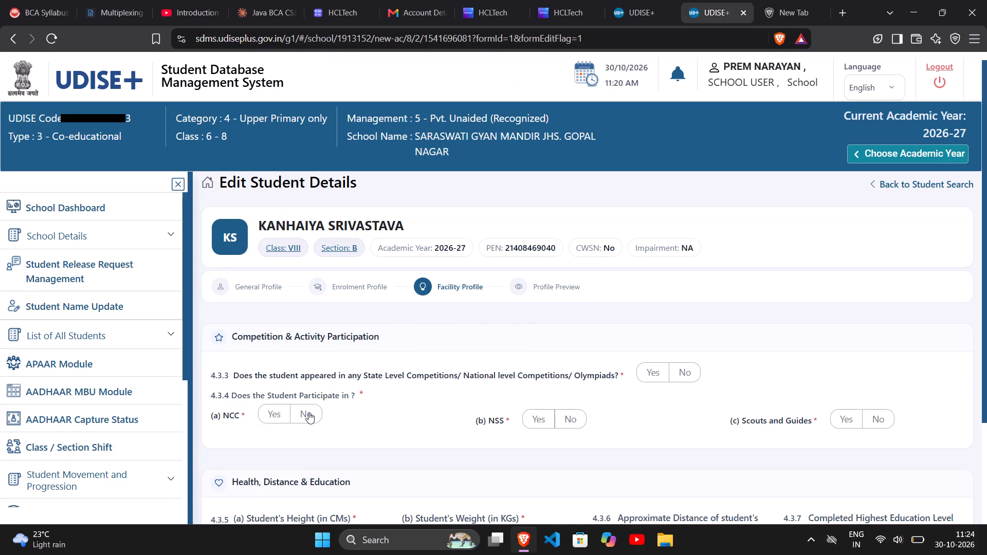
left_click(574, 413)
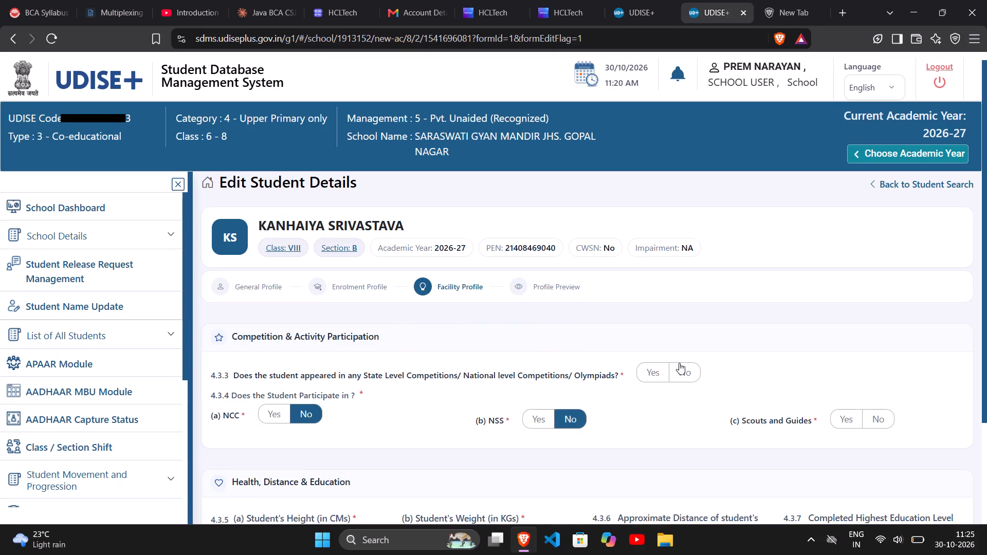
left_click(684, 365)
left_click(871, 416)
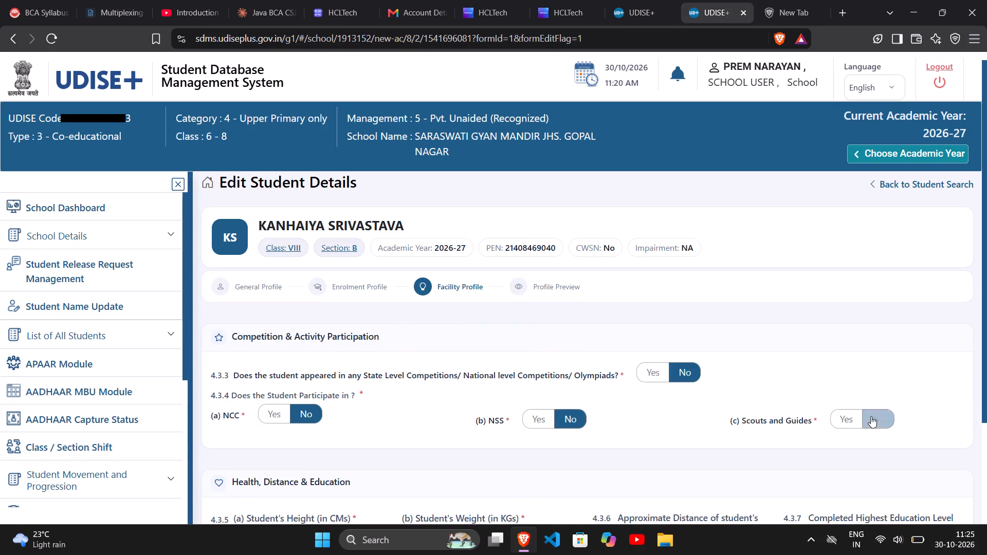
Set the student's height to 163 cm and weight to 46 kg, and save the Facility Profile.
scroll(606, 403, "down", 3)
left_click(245, 410)
scroll(245, 410, "right", 1)
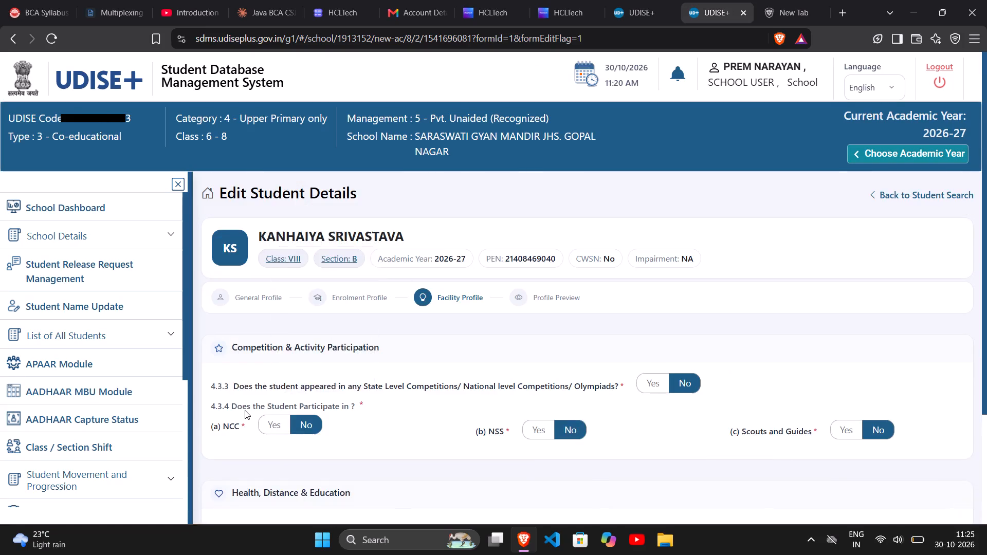
scroll(245, 410, "right", 1)
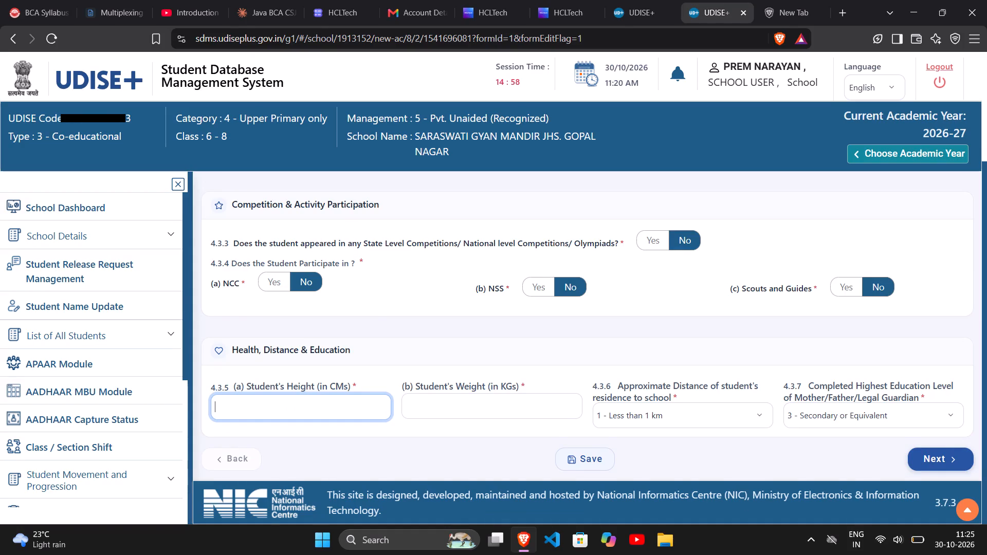
type("163")
left_click(436, 406)
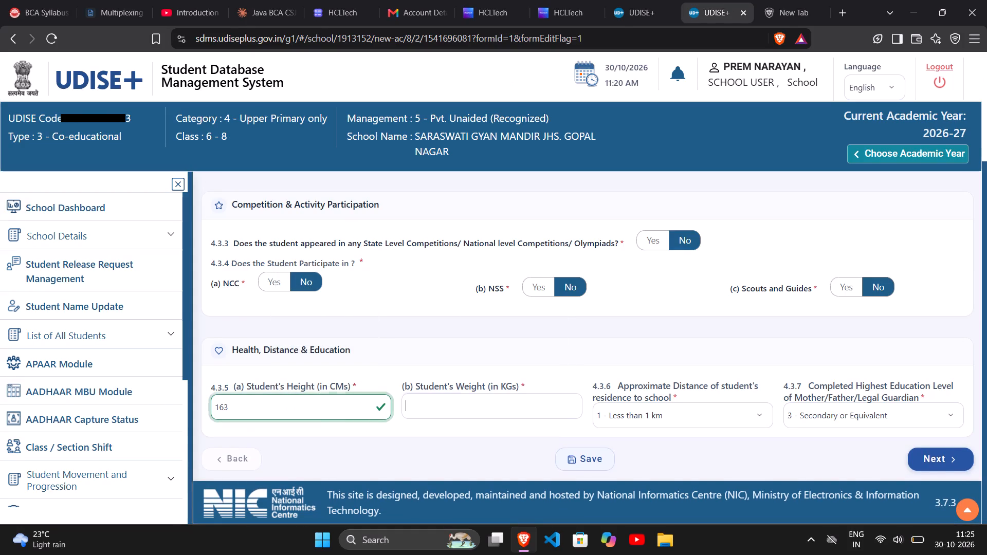
type("46")
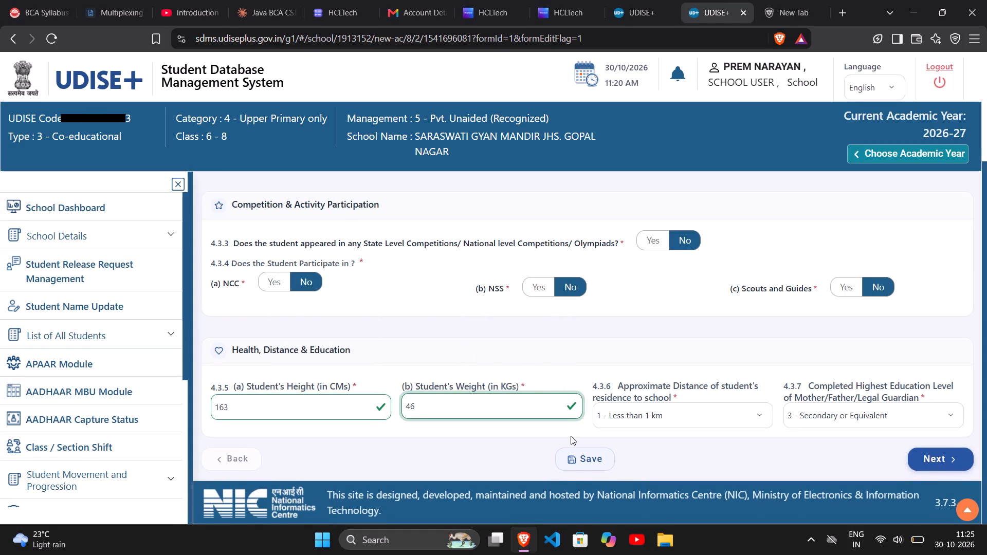
left_click(572, 461)
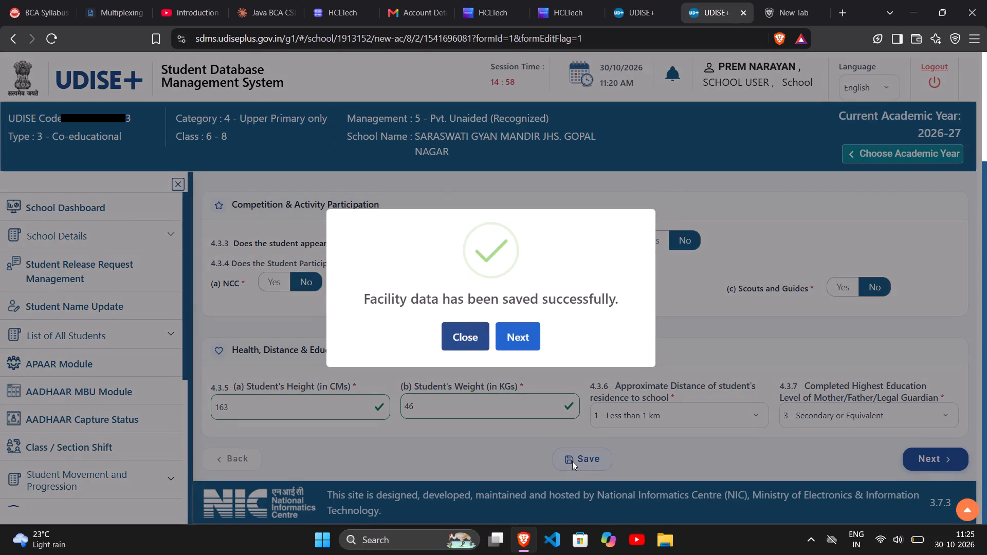
Proceed to this student's Profile Preview, complete the student's data, and move on to the next student.
left_click(517, 334)
scroll(517, 334, "down", 9)
left_click(546, 461)
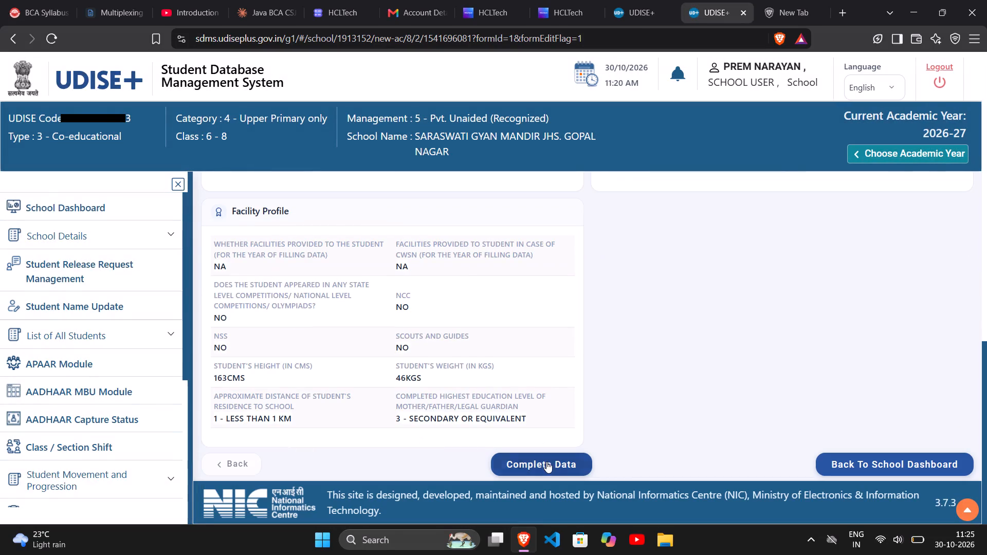
left_click(515, 328)
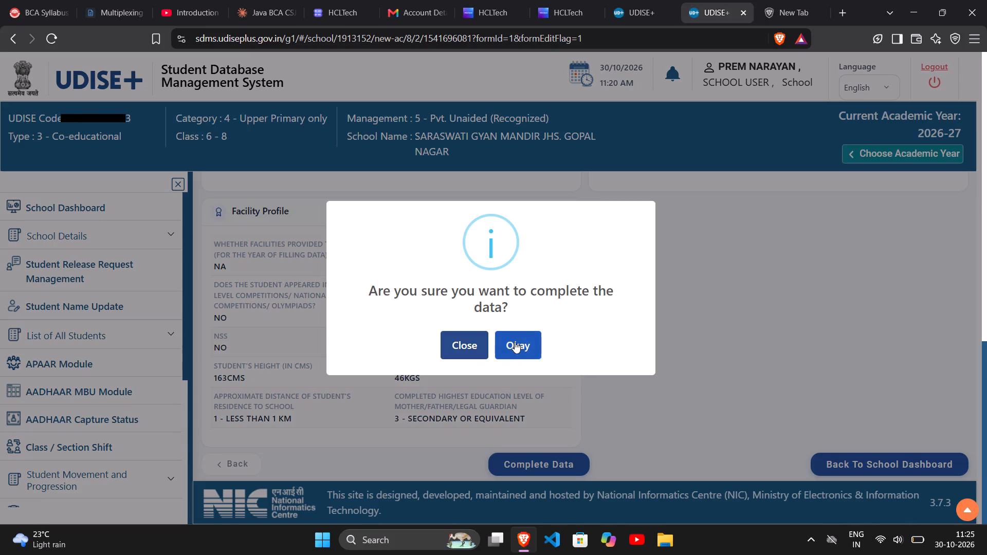
left_click(515, 342)
double_click(515, 342)
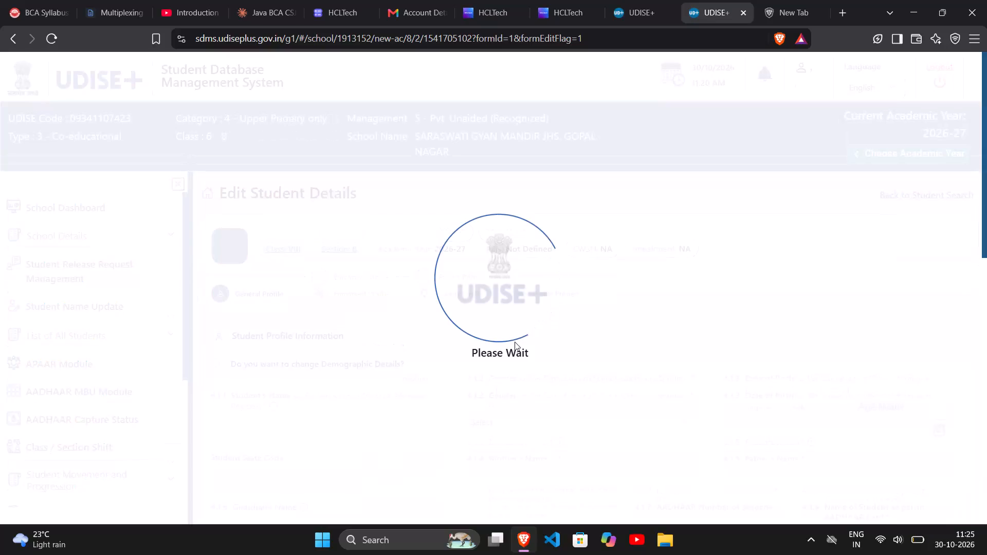
Leave the General Profile as is, select Mathematics, Science and Social Science as mandatory subjects, save the Enrolment Profile, and proceed to the Facility Profile.
scroll(515, 342, "down", 8)
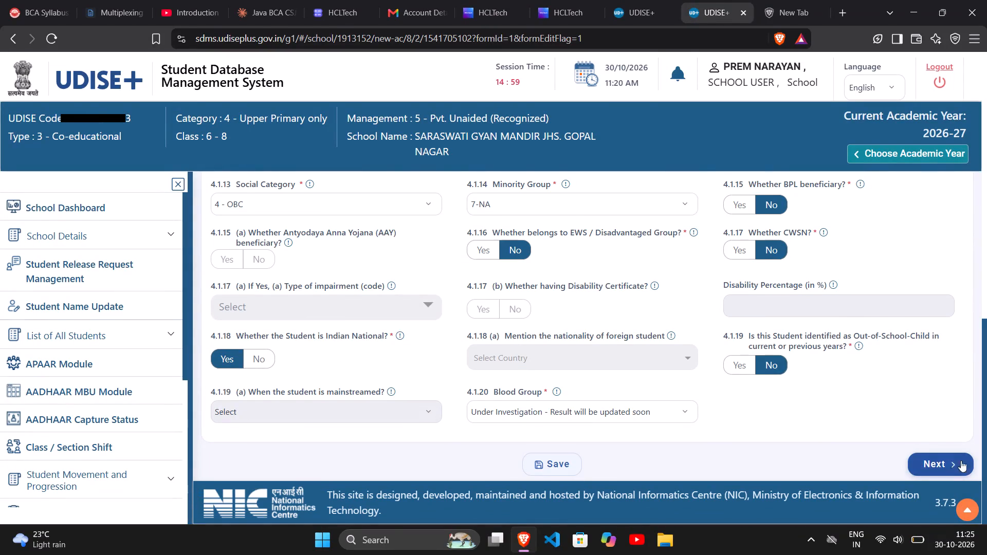
left_click(947, 460)
scroll(478, 431, "down", 4)
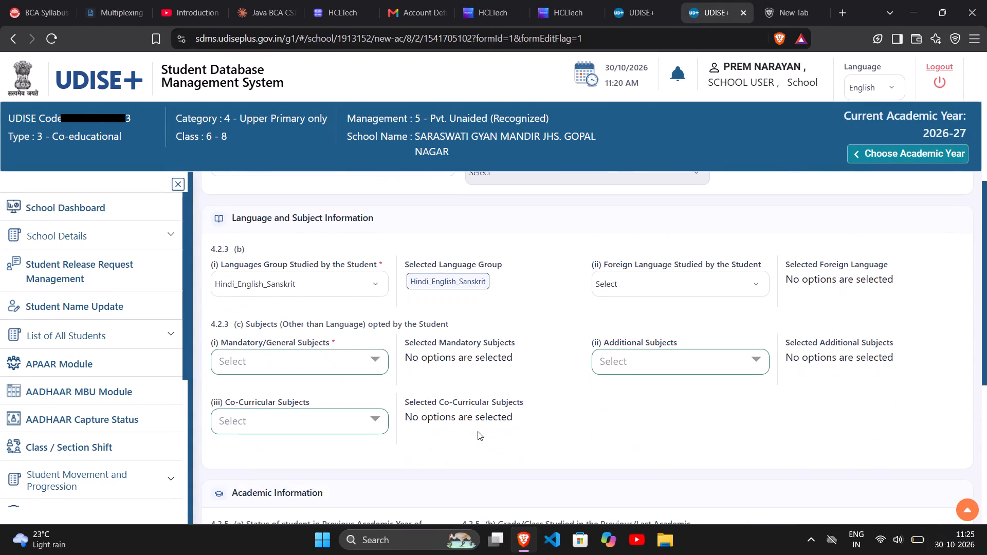
left_click(332, 362)
left_click(230, 230)
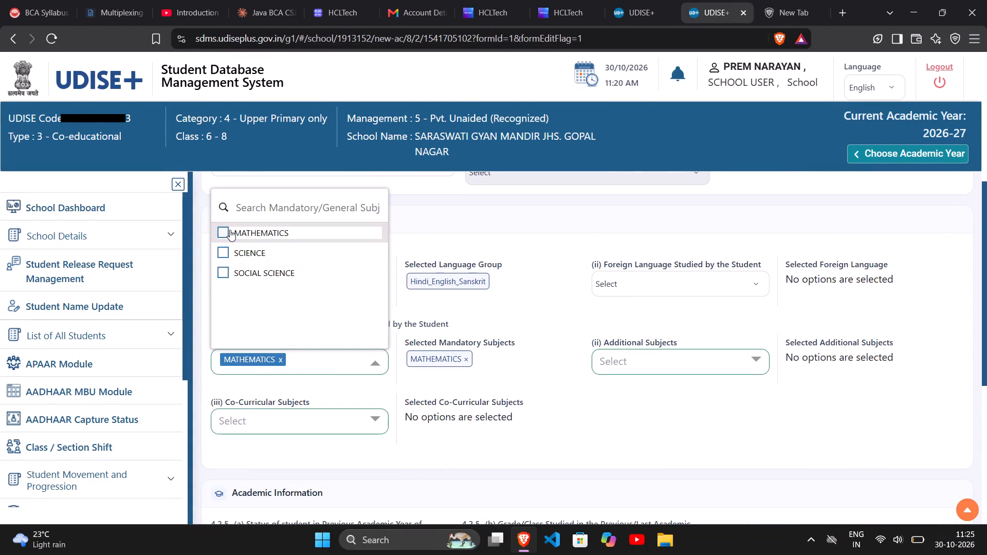
left_click(222, 254)
left_click(223, 267)
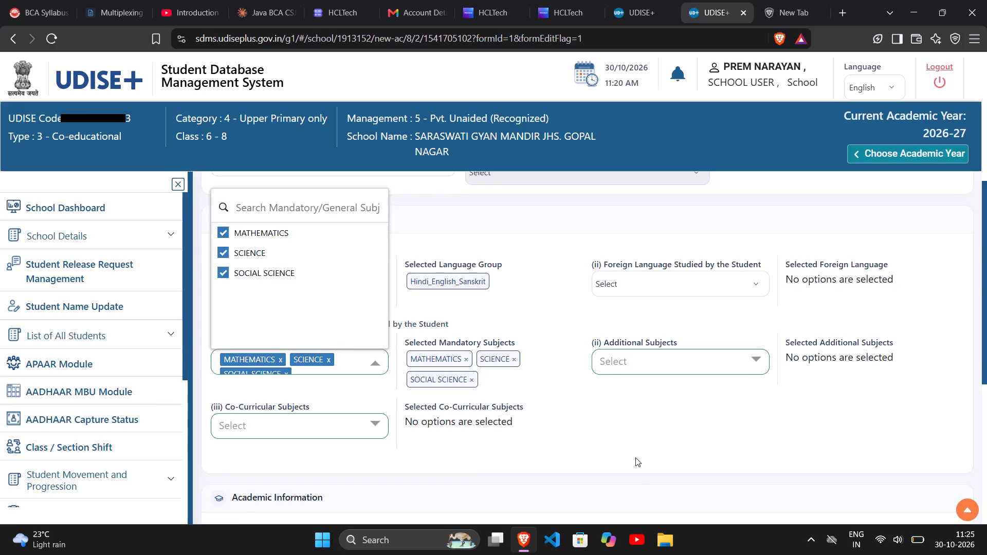
scroll(635, 457, "down", 5)
left_click(586, 447)
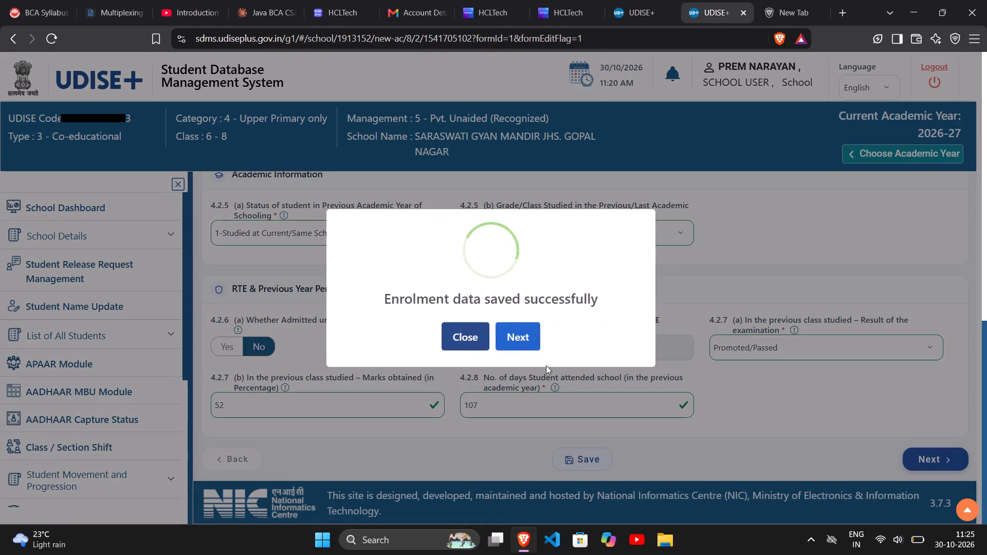
left_click(519, 336)
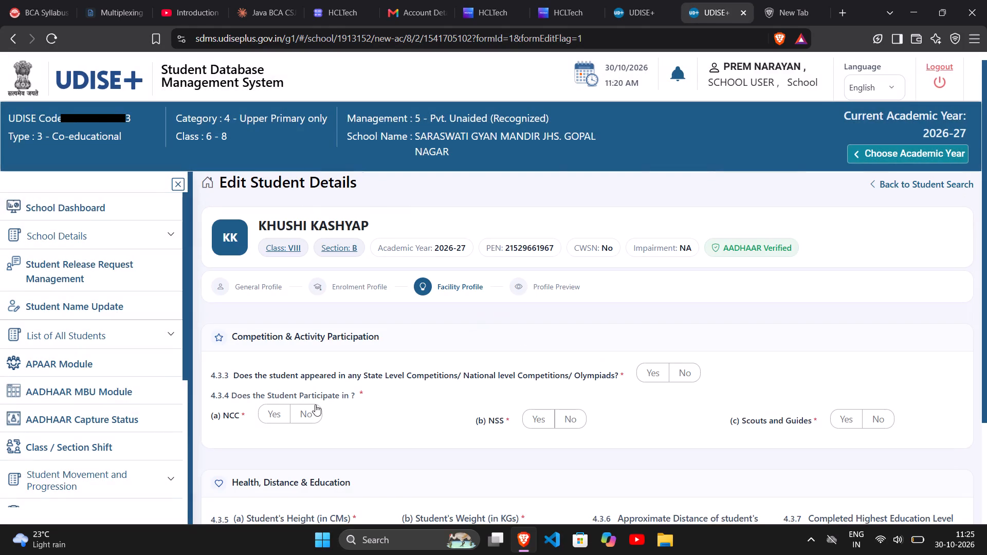
Answer No for NCC, NSS, state or national competitions/Olympiads, and Scouts and Guides in this student's Facility Profile.
left_click(310, 411)
left_click(570, 421)
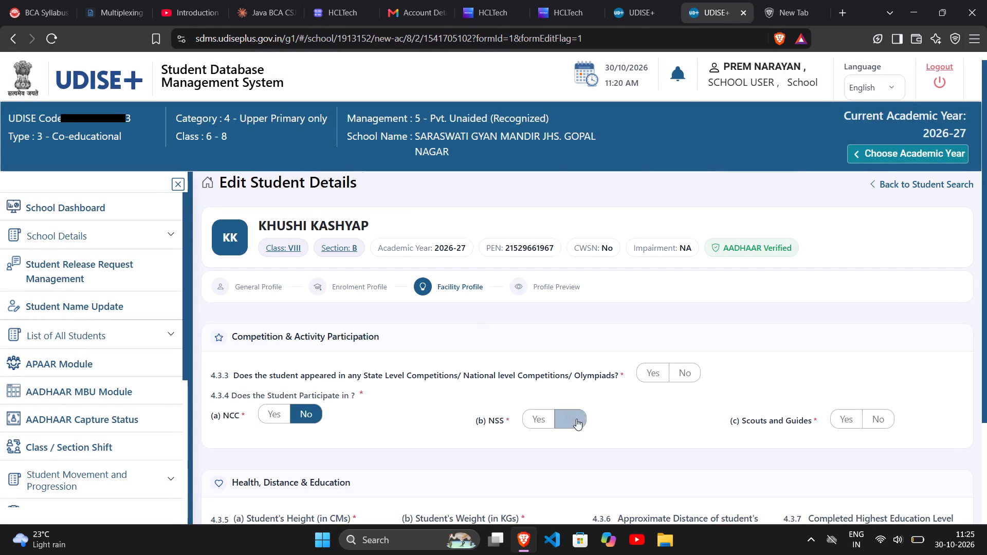
left_click(675, 378)
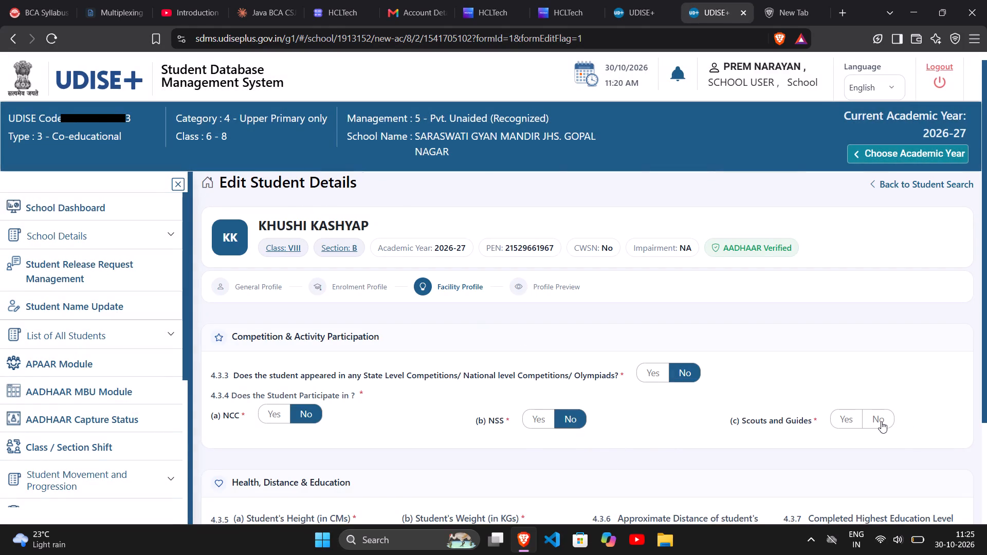
left_click(881, 421)
Set the student's height to 150 cm and weight to 40 kg, and save the Facility Profile.
scroll(635, 412, "down", 2)
left_click(307, 408)
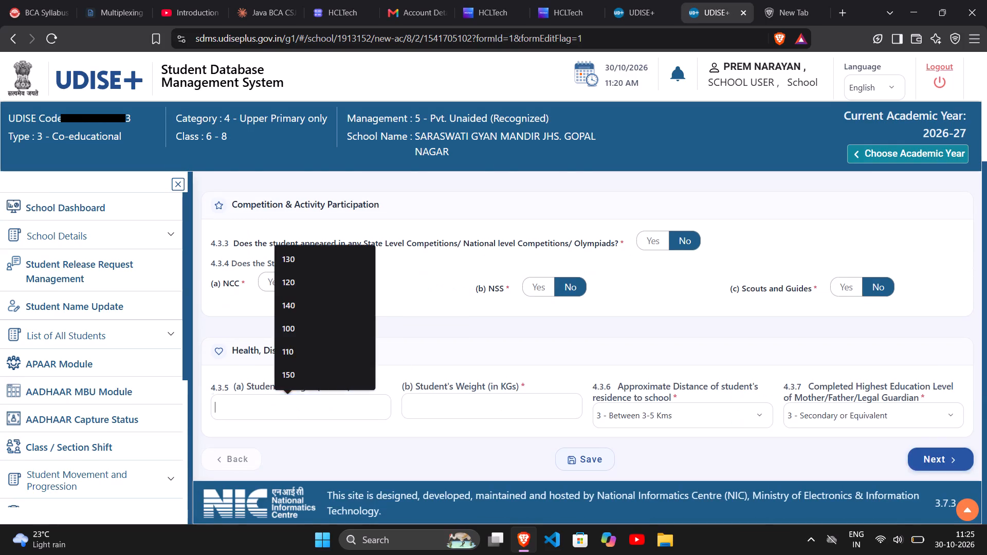
type("150")
left_click(465, 405)
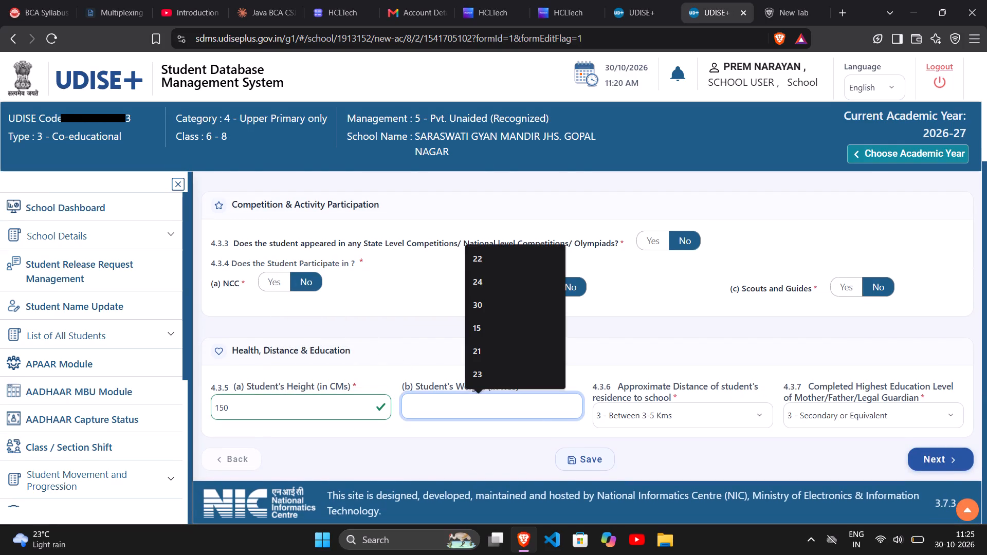
type("40")
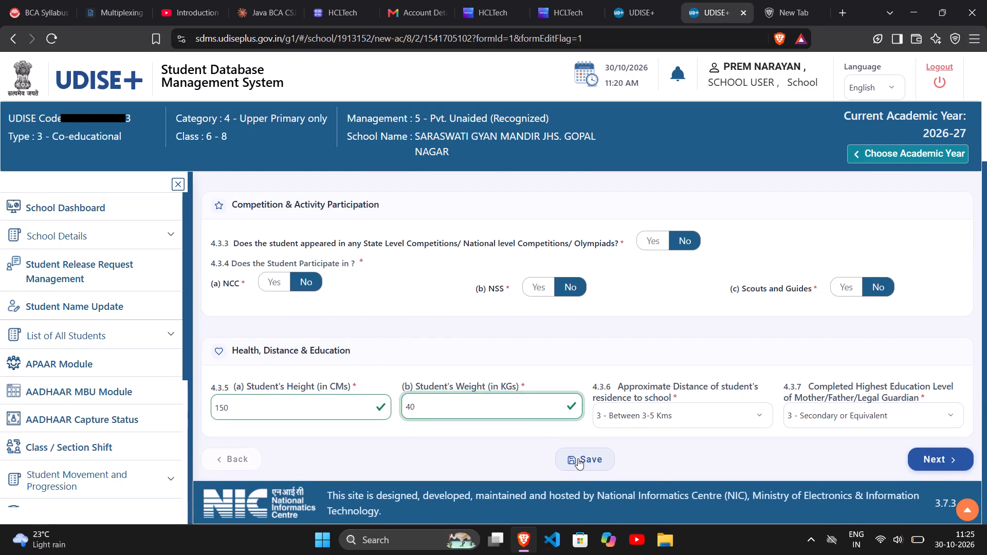
left_click(578, 458)
Proceed to this student's Profile Preview, complete the student's data, and move on to the next student.
left_click(513, 336)
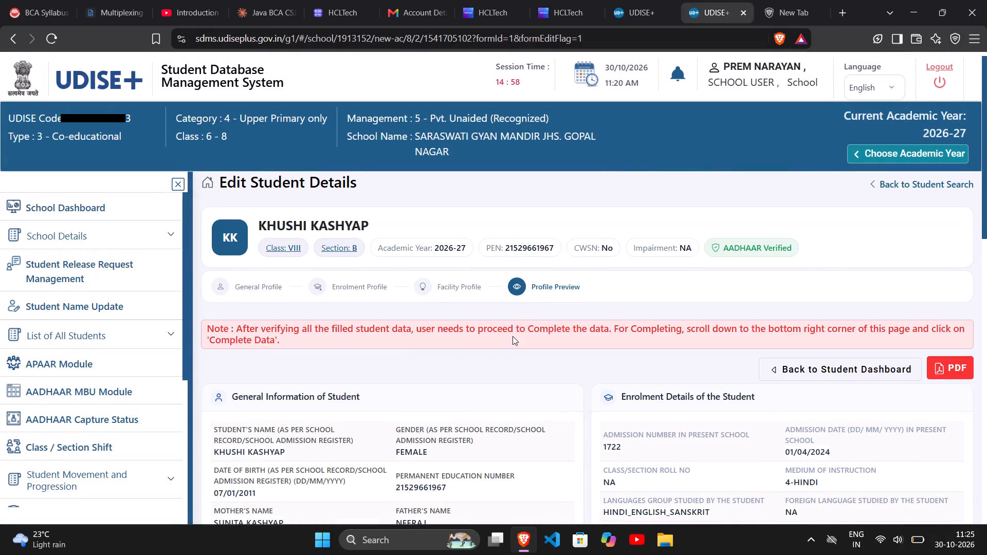
scroll(525, 296, "down", 7)
scroll(549, 433, "down", 2)
left_click(530, 469)
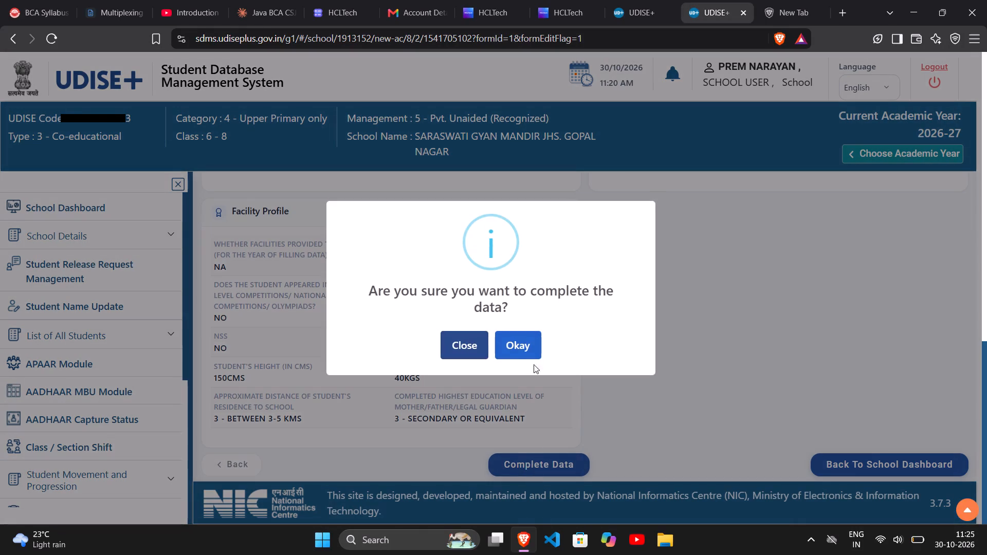
left_click(520, 349)
left_click(519, 337)
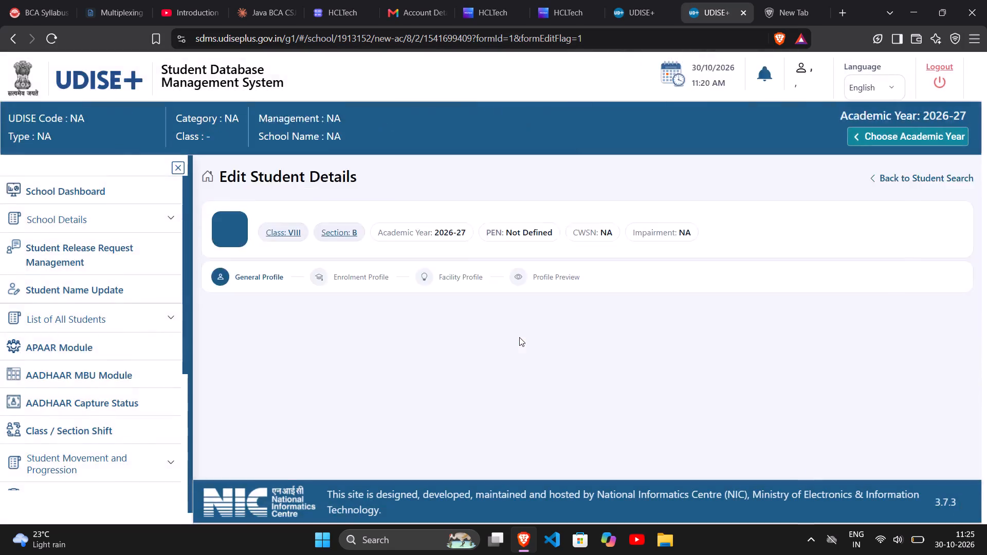
Leave the General Profile as is, select Mathematics, Science and Social Science as mandatory subjects, save the Enrolment Profile, and proceed to the Facility Profile.
scroll(519, 337, "down", 8)
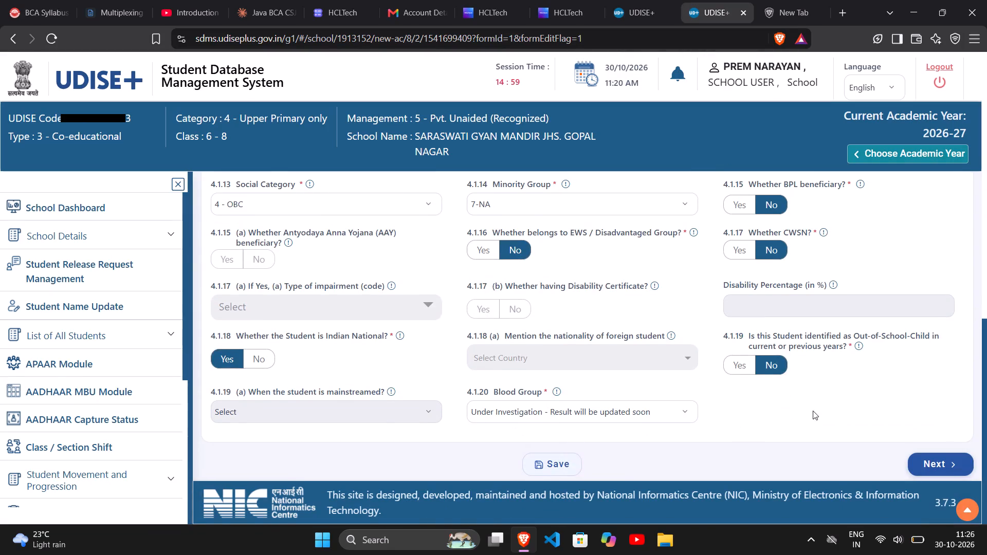
left_click(926, 468)
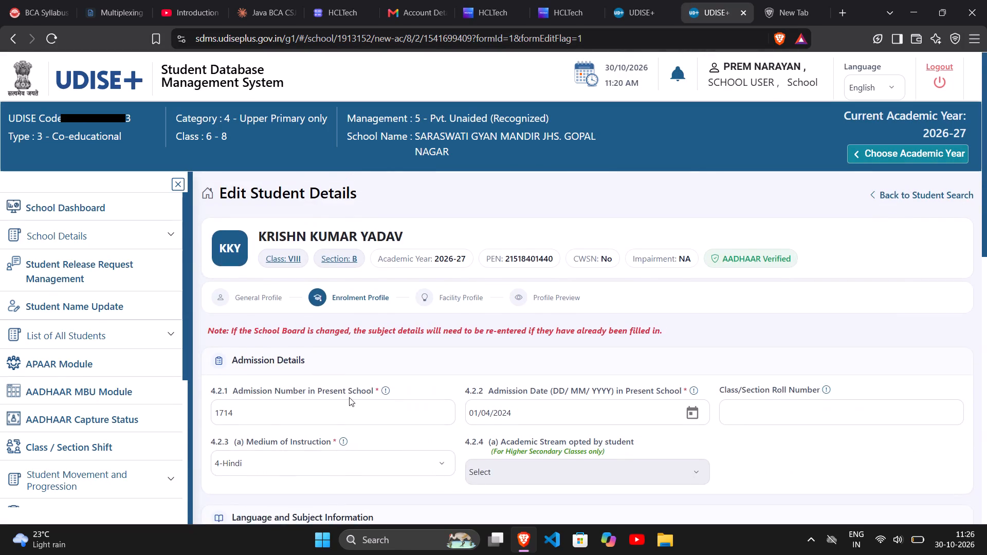
scroll(349, 397, "down", 2)
scroll(290, 435, "down", 1)
left_click(286, 436)
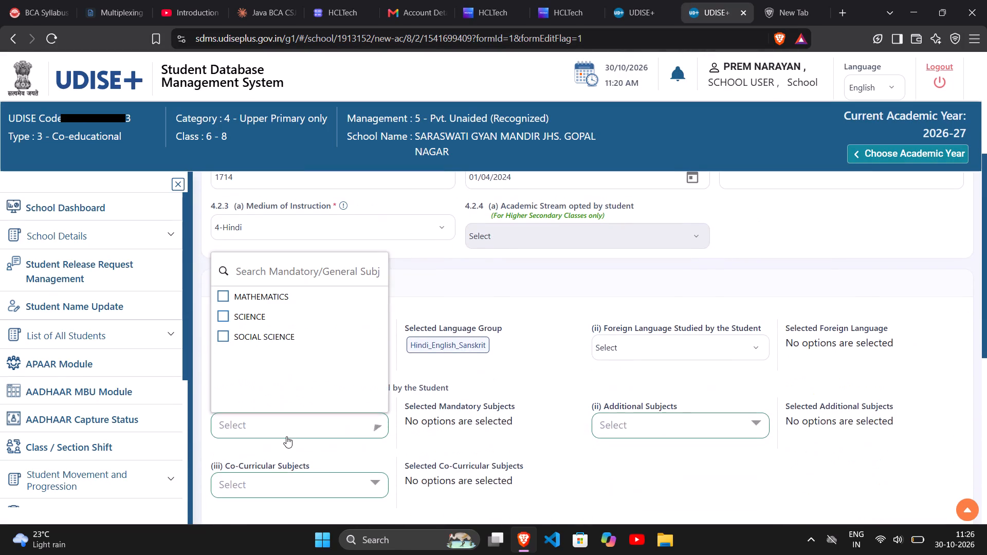
left_click(225, 299)
left_click(223, 317)
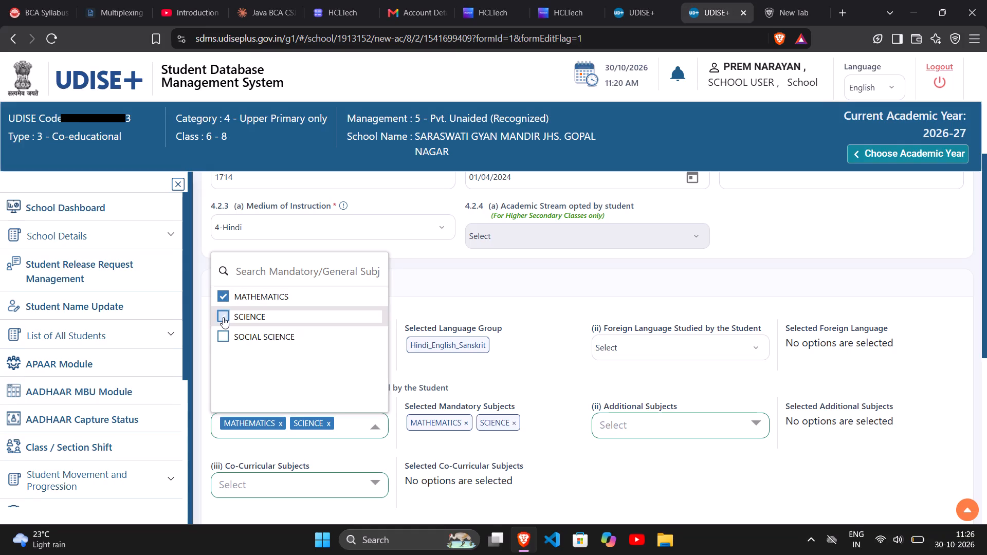
left_click(222, 336)
scroll(535, 460, "down", 6)
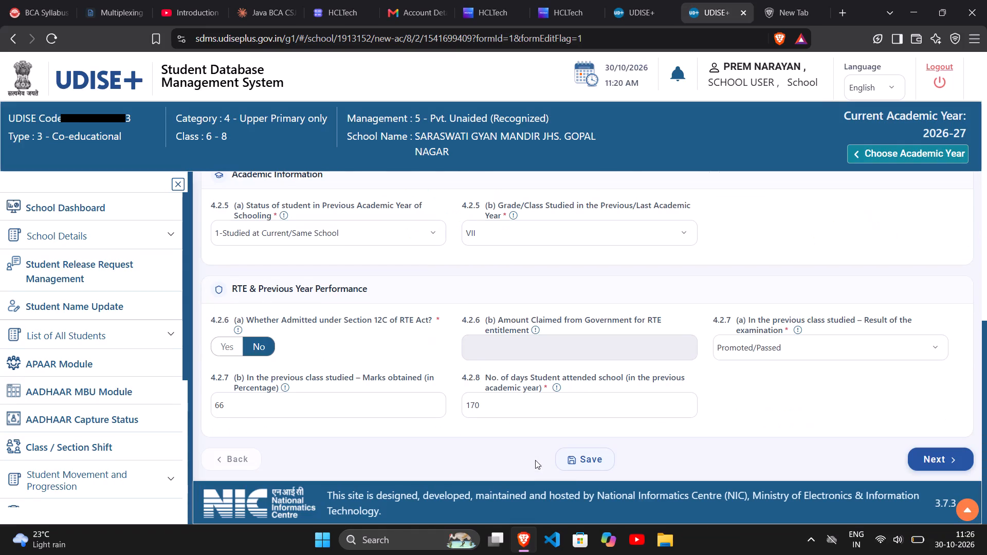
left_click(574, 466)
left_click(519, 336)
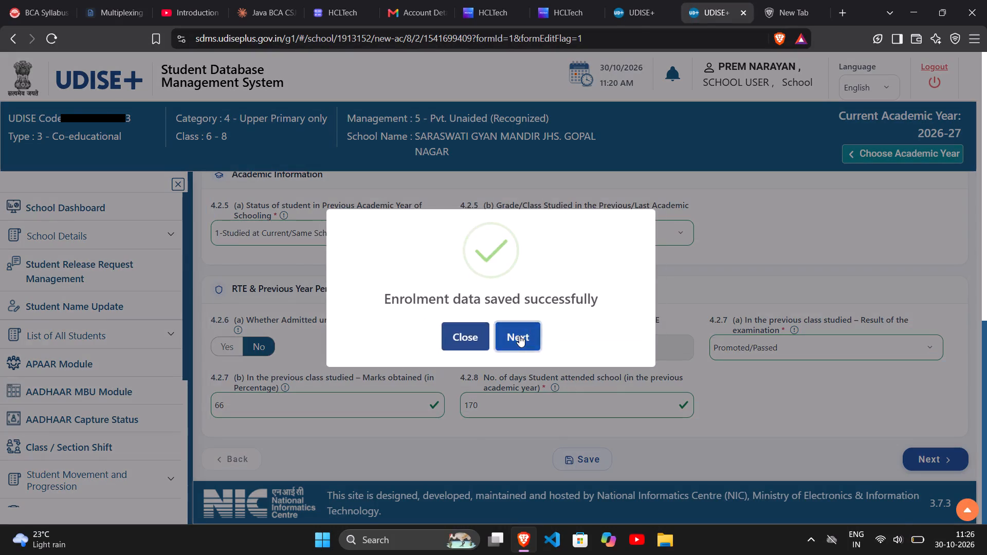
Answer No for NCC, NSS, state or national competitions/Olympiads, and Scouts and Guides in this student's Facility Profile.
left_click(308, 398)
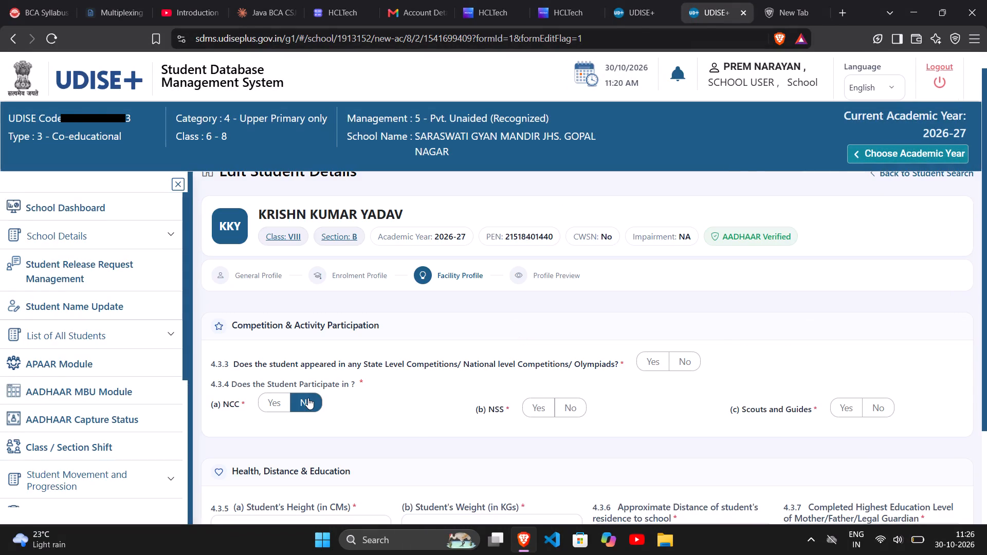
left_click(572, 405)
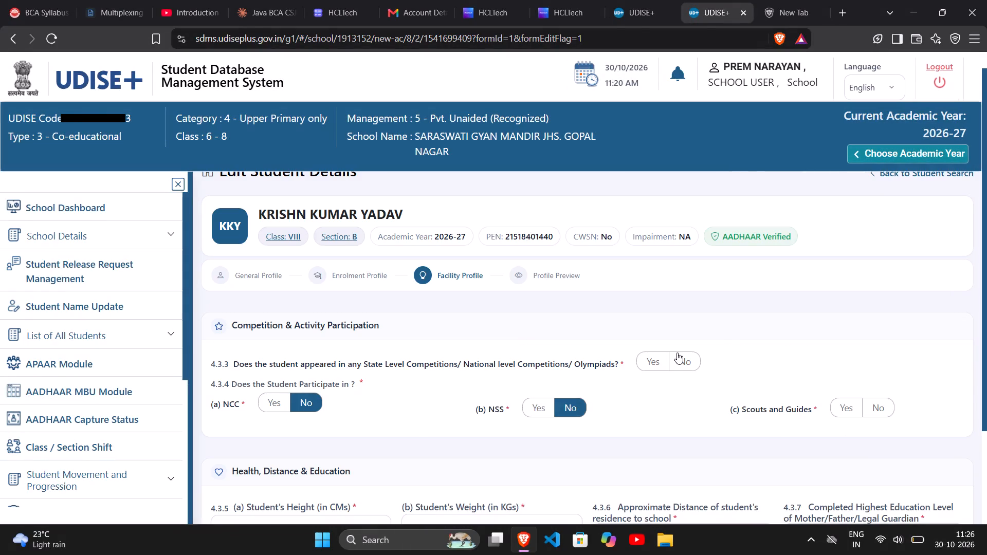
left_click(677, 353)
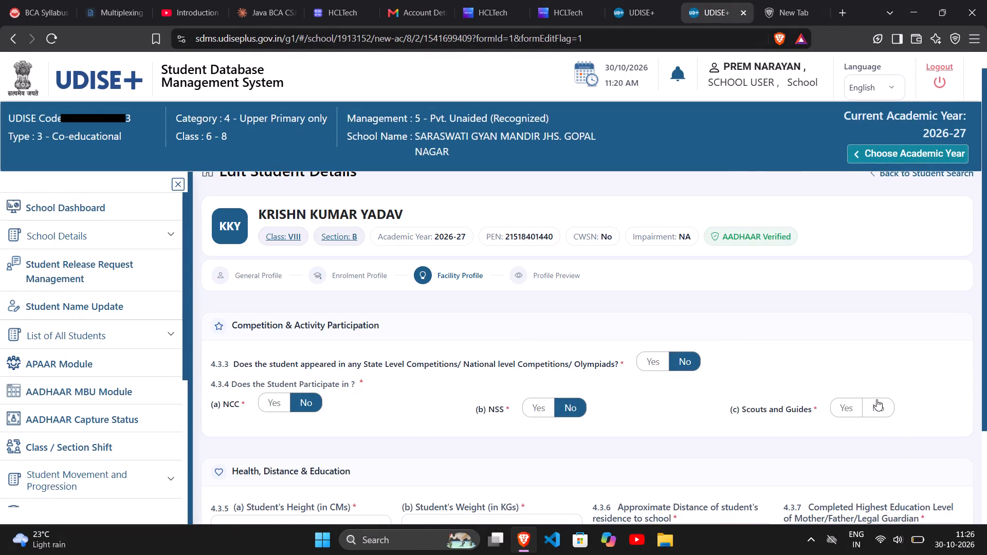
left_click(876, 399)
Set the student's height to 150 cm and weight to 38 kg, and save the Facility Profile.
scroll(560, 408, "down", 6)
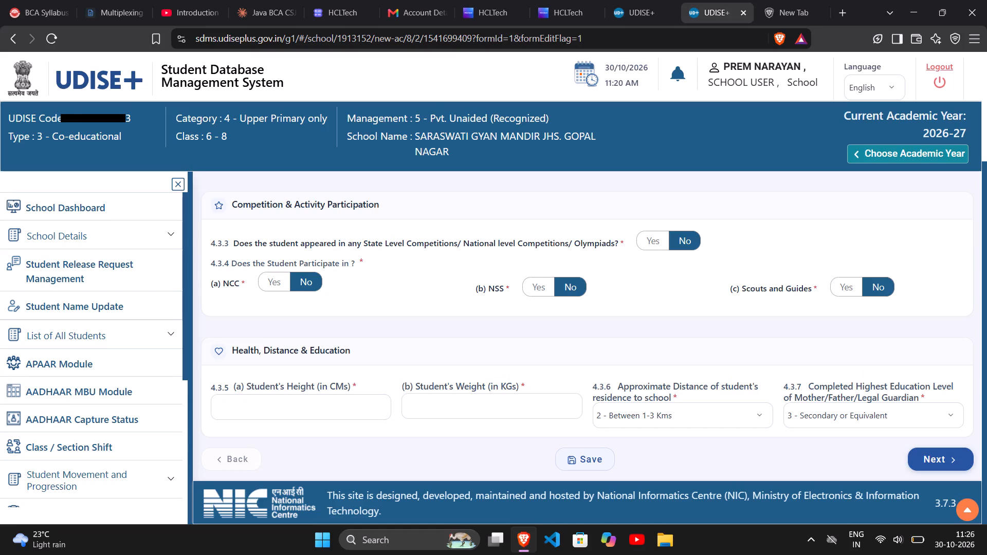
scroll(560, 408, "left", 1)
left_click(312, 405)
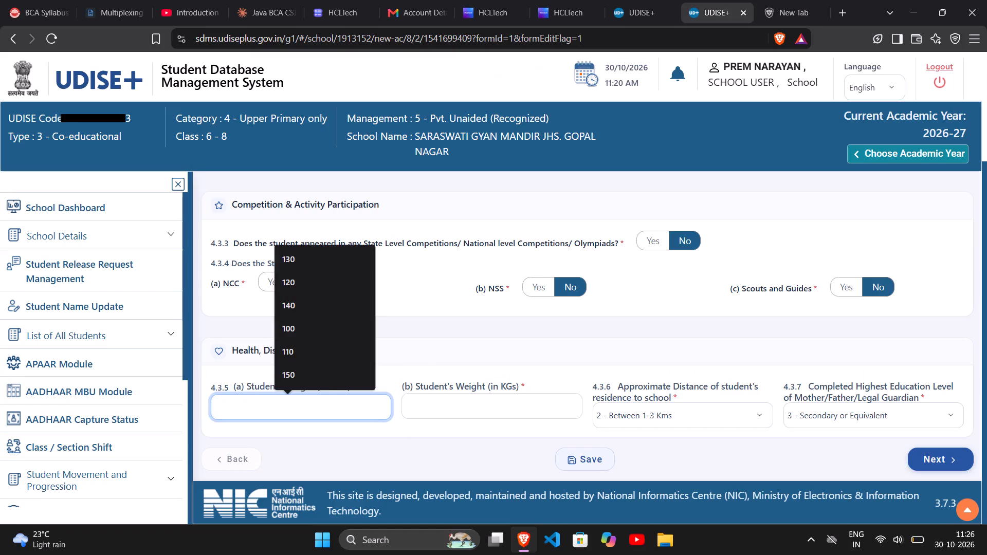
scroll(312, 405, "up", 7)
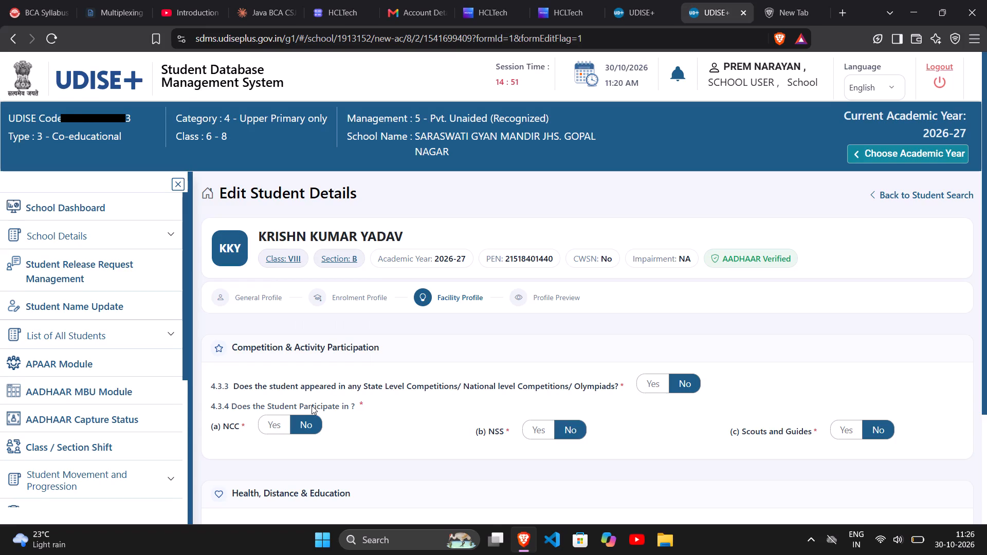
scroll(312, 405, "down", 2)
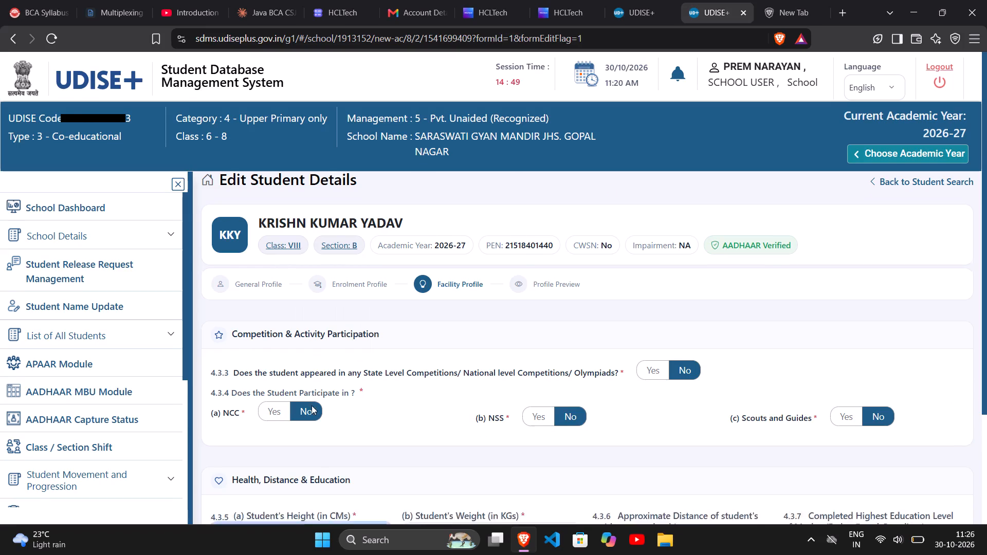
scroll(312, 405, "down", 2)
type("150")
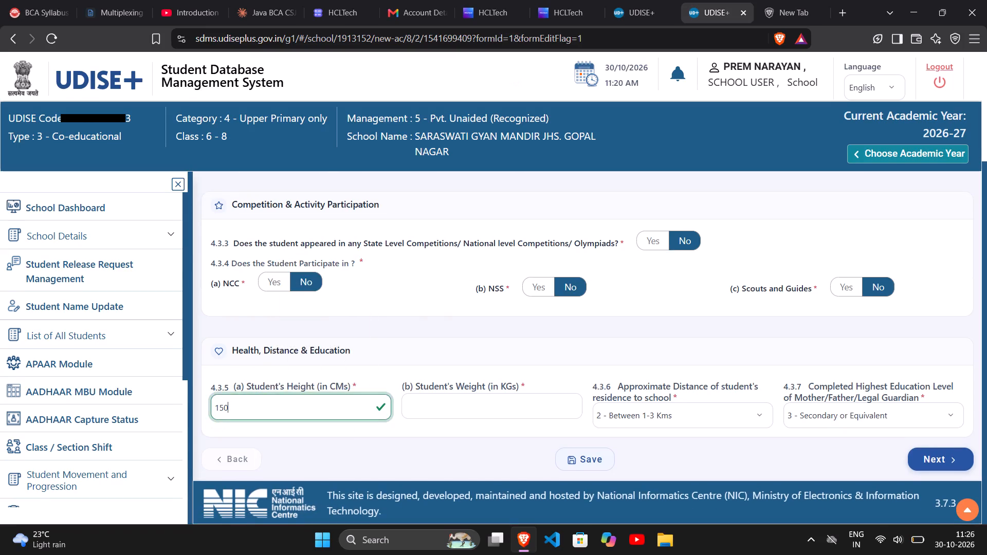
left_click(447, 406)
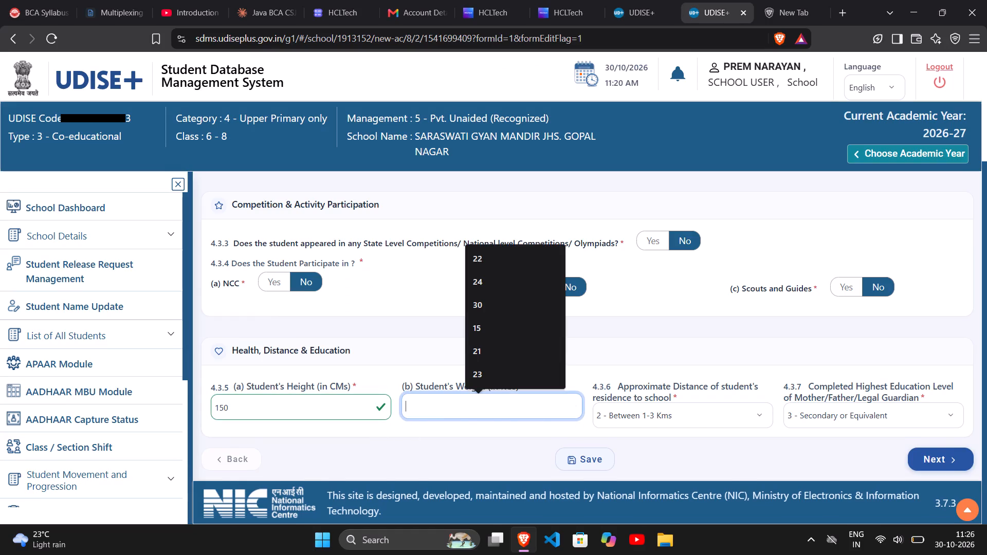
type("38")
left_click(582, 457)
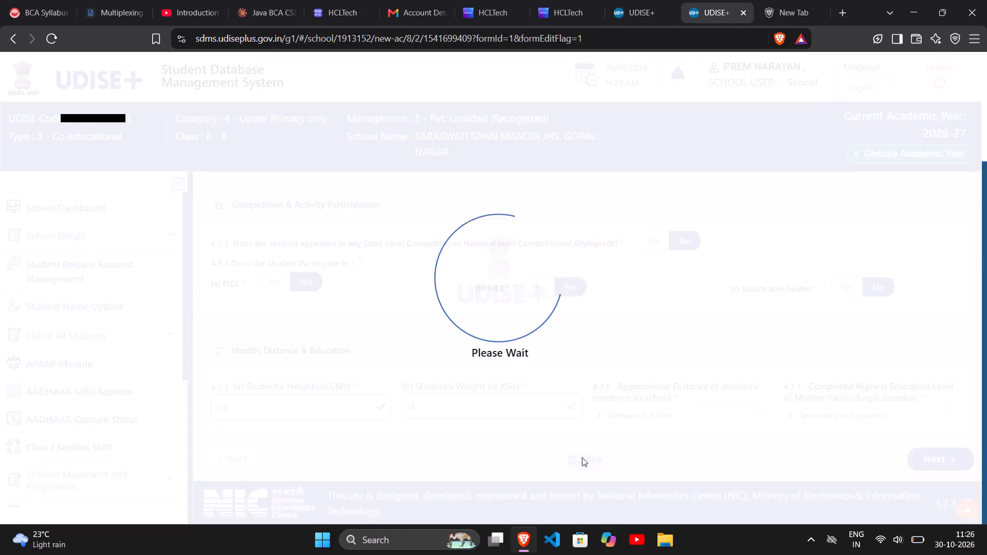
Proceed to this student's Profile Preview, complete the student's data, and move on to the next student.
left_click(496, 328)
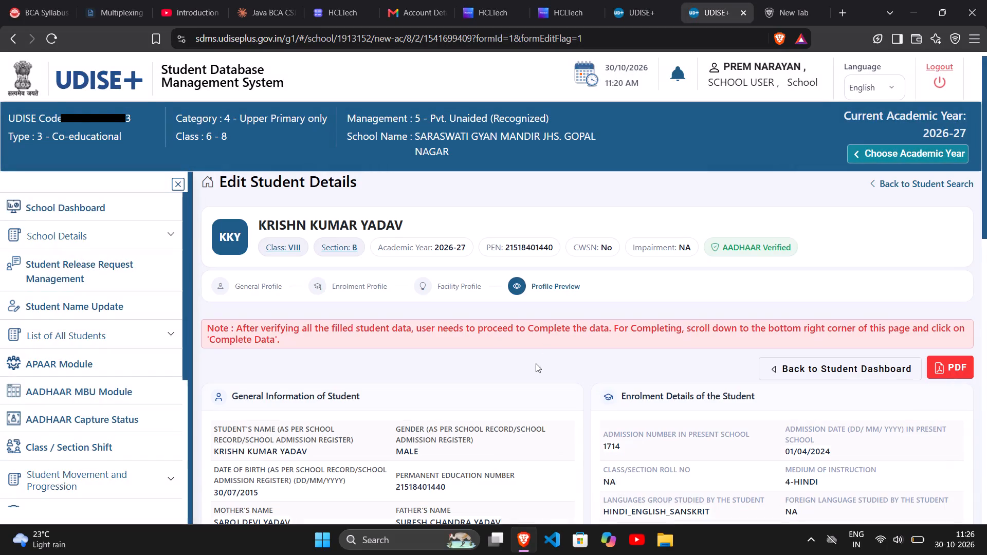
scroll(504, 412, "down", 9)
left_click(534, 469)
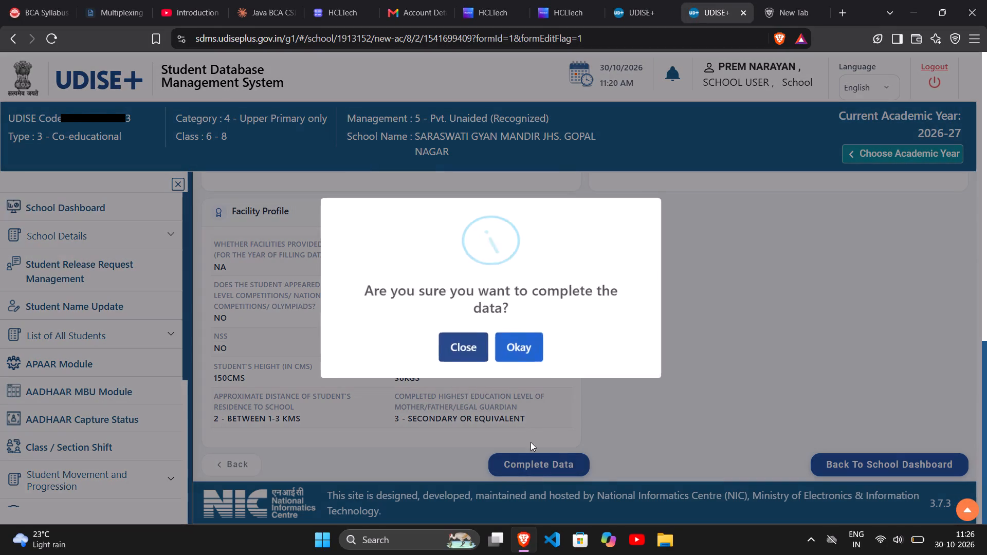
left_click(505, 349)
left_click(504, 327)
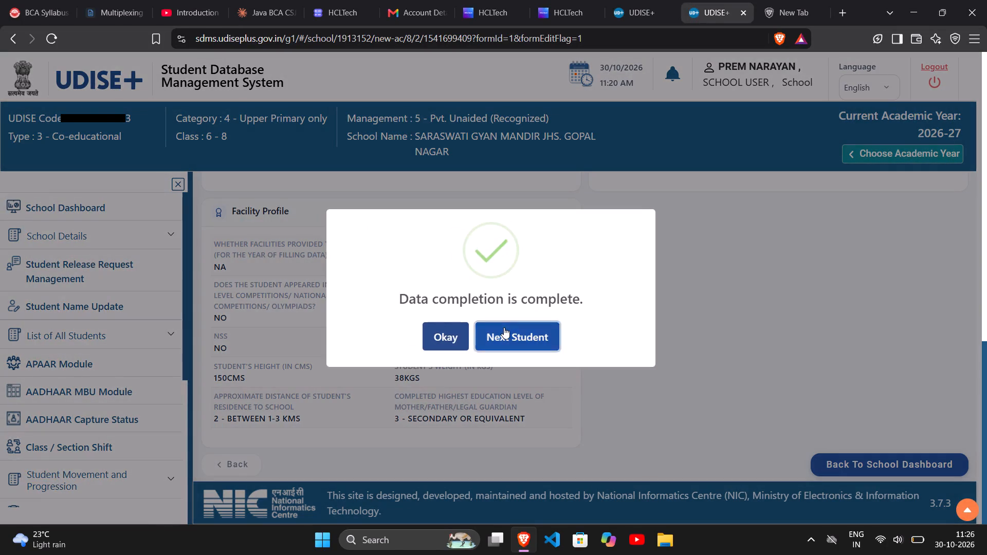
Leave the General Profile as is, select Mathematics, Science and Social Science as mandatory subjects, save the Enrolment Profile, and proceed to the Facility Profile.
scroll(504, 327, "down", 8)
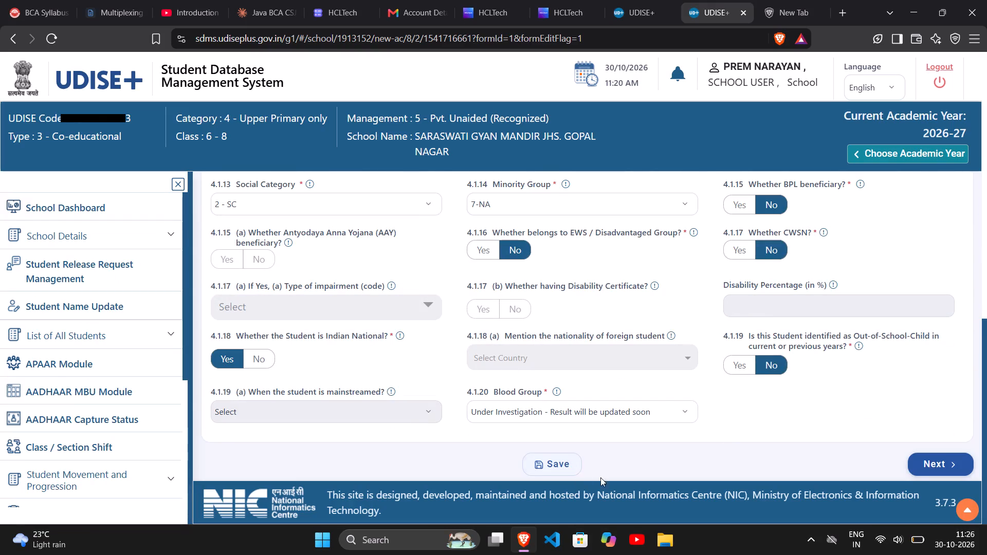
left_click(925, 463)
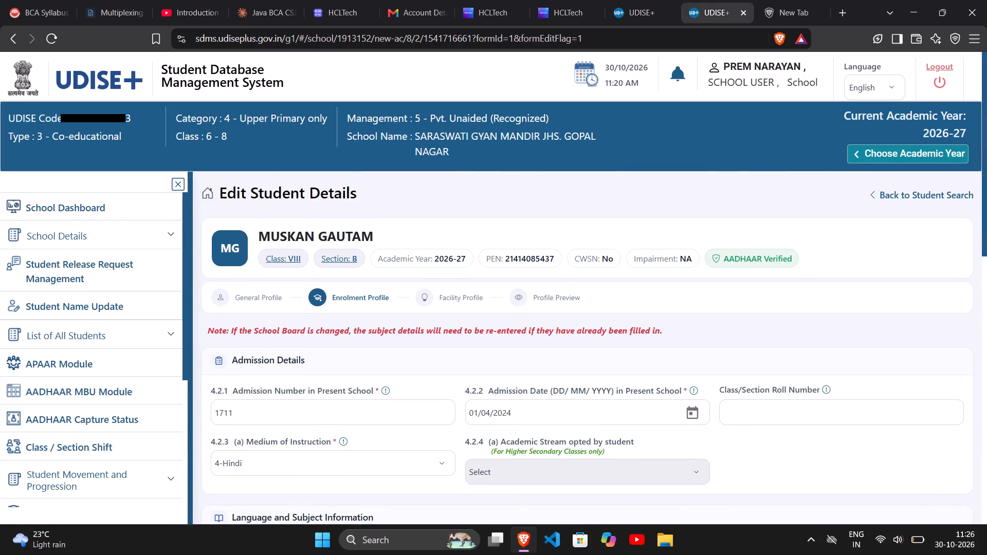
scroll(653, 395, "down", 7)
scroll(653, 395, "up", 1)
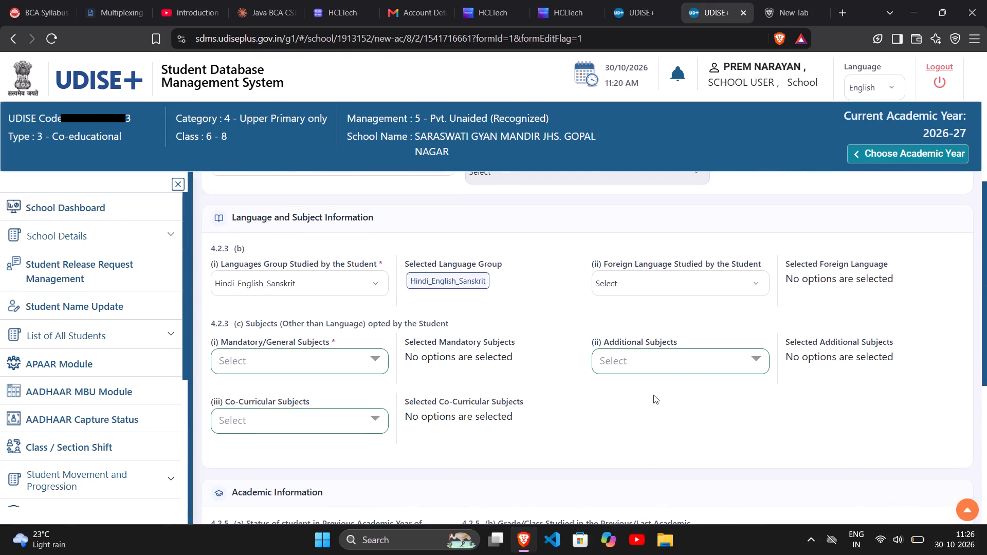
left_click(314, 365)
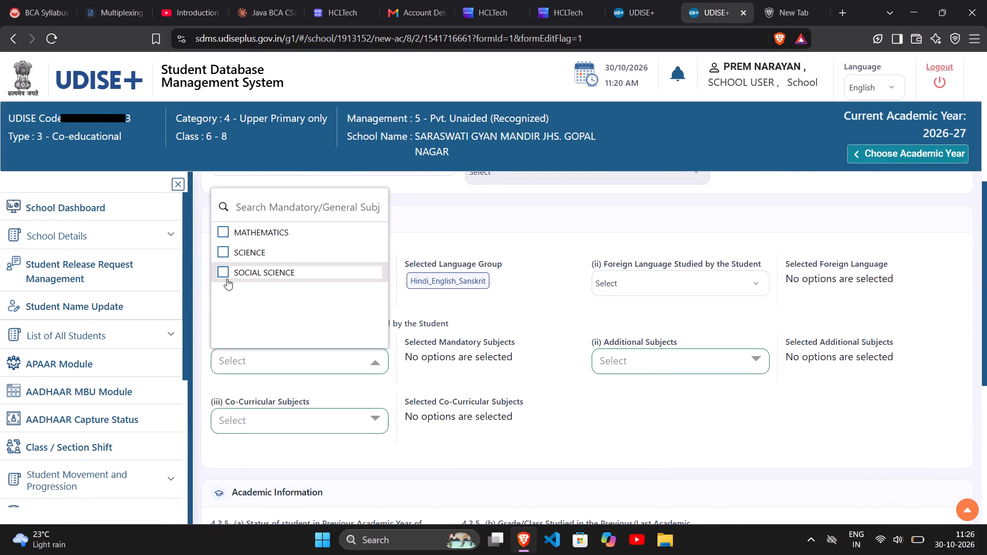
left_click(227, 279)
left_click(224, 249)
left_click(222, 228)
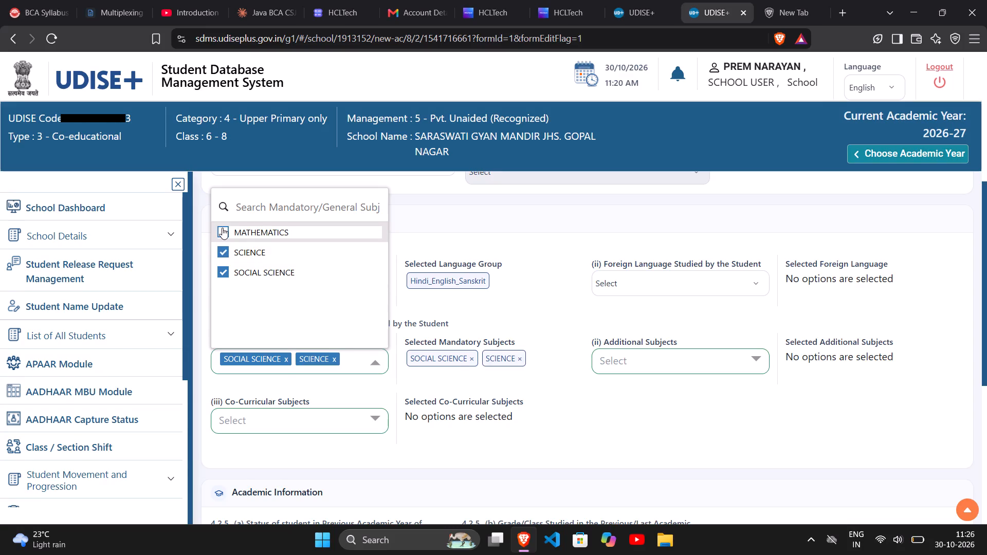
scroll(573, 414, "down", 6)
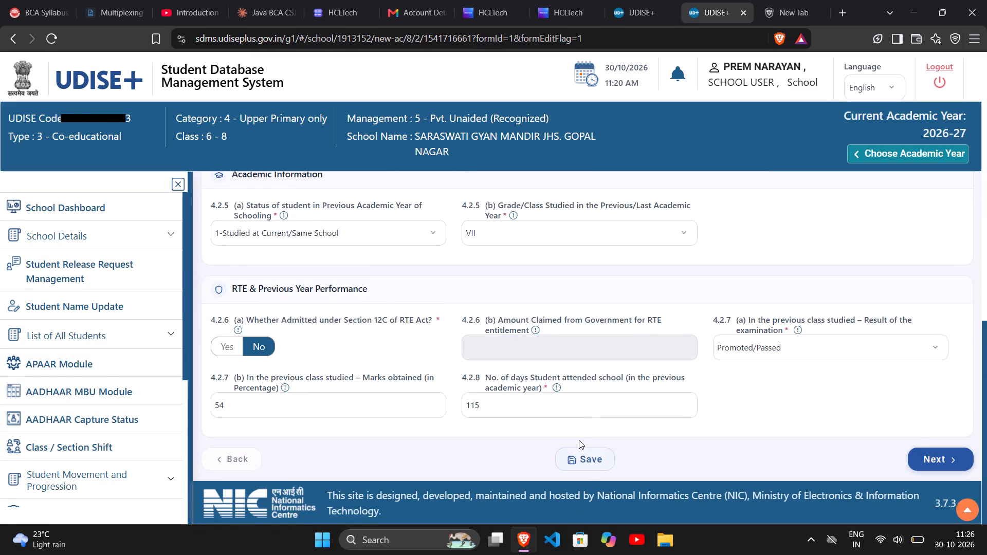
left_click(579, 440)
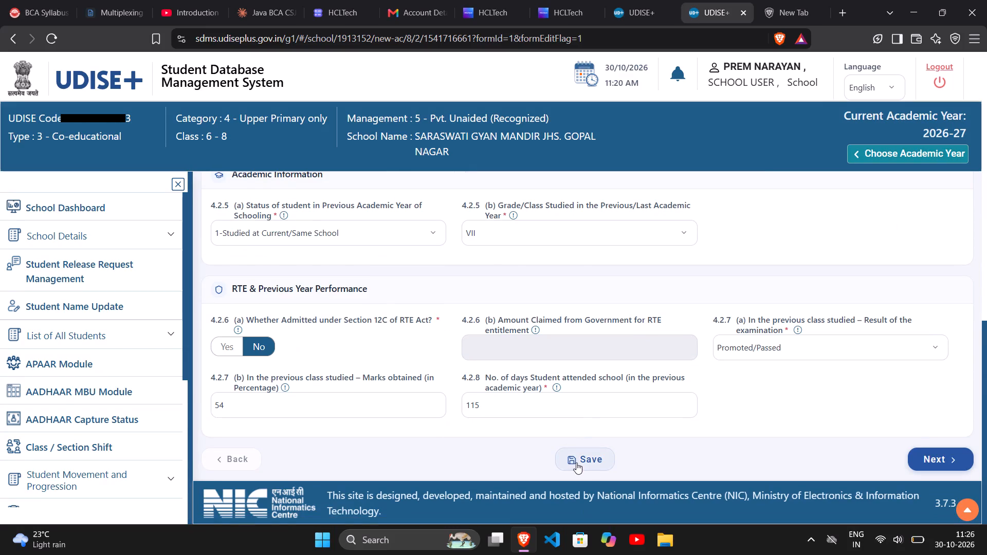
left_click(577, 462)
left_click(514, 338)
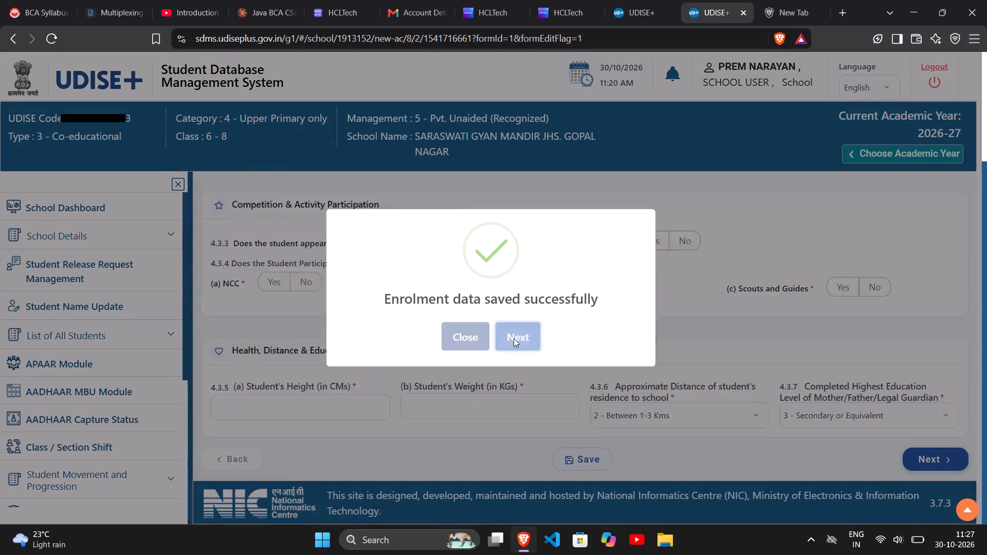
Answer No for NCC, NSS, state or national competitions/Olympiads, and Scouts and Guides in this student's Facility Profile.
left_click(317, 418)
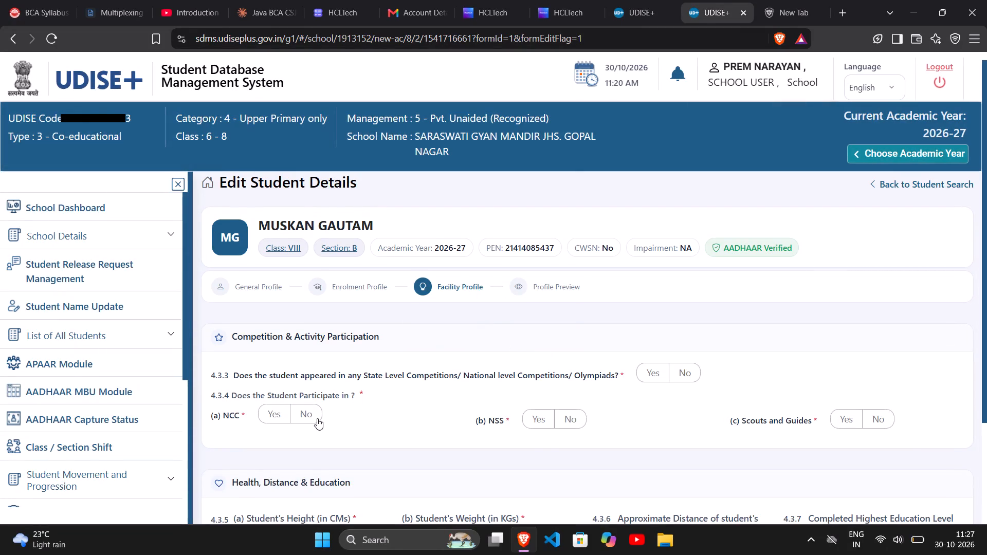
left_click(570, 423)
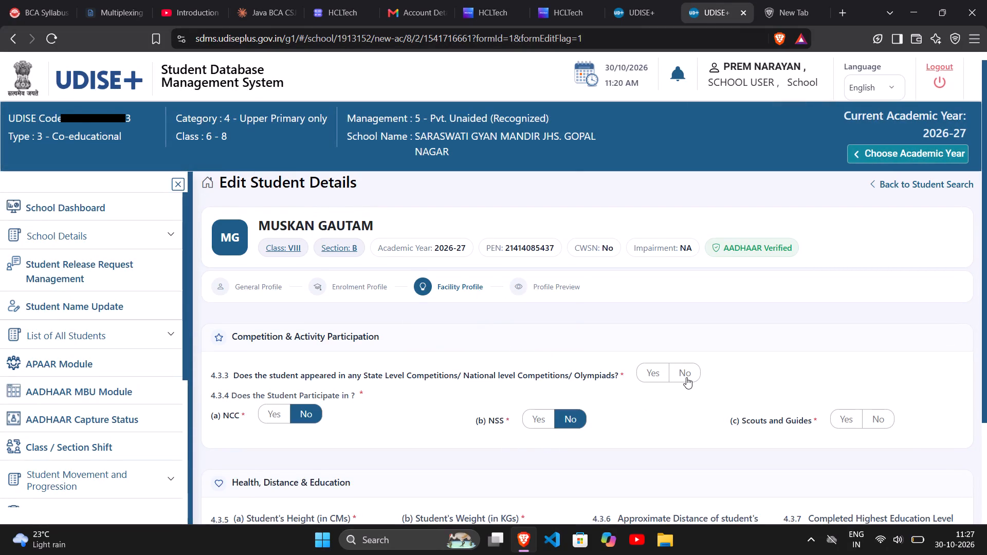
left_click(686, 377)
left_click(880, 424)
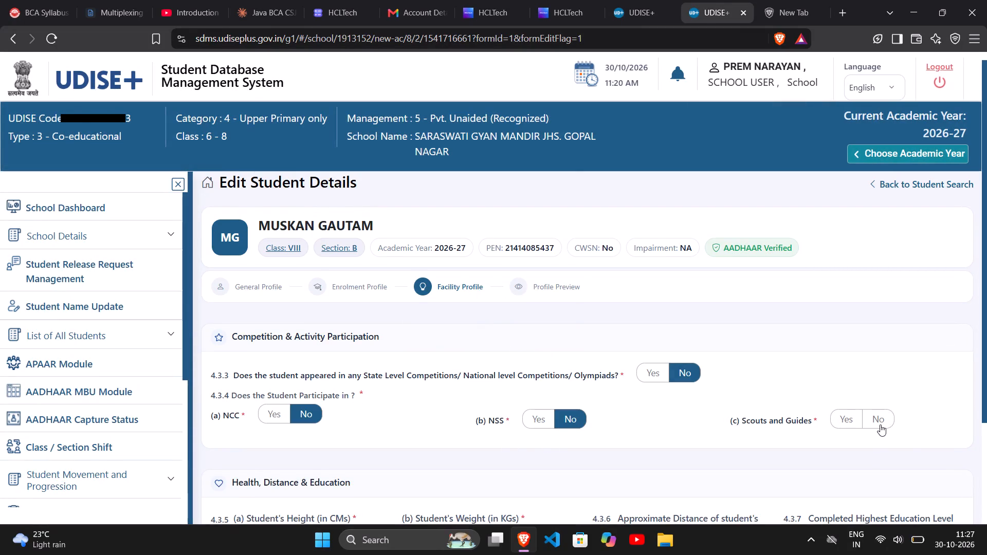
Set this student's height to 150 cm and weight to 38 kg, and save the Facility Profile.
scroll(641, 414, "down", 4)
left_click(280, 425)
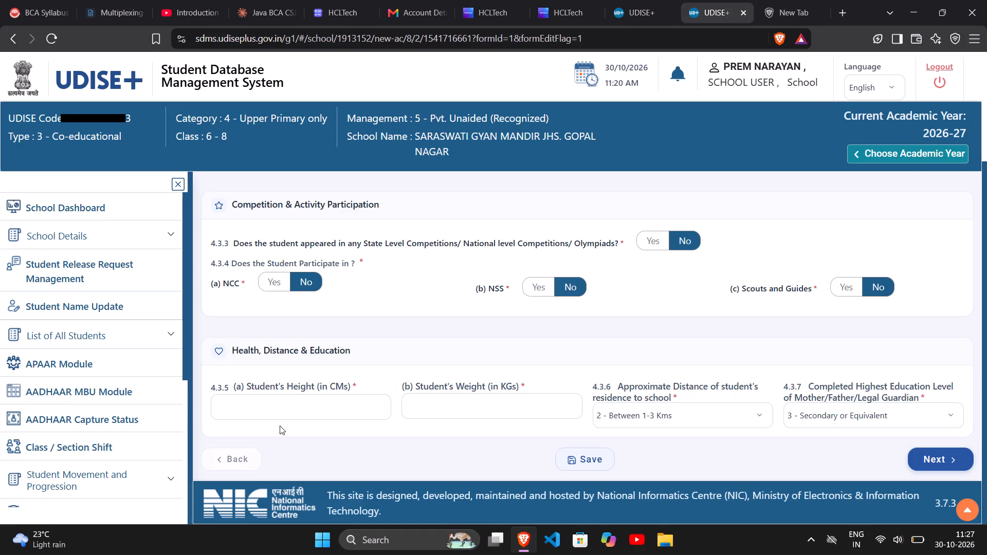
left_click_drag(280, 425, 277, 419)
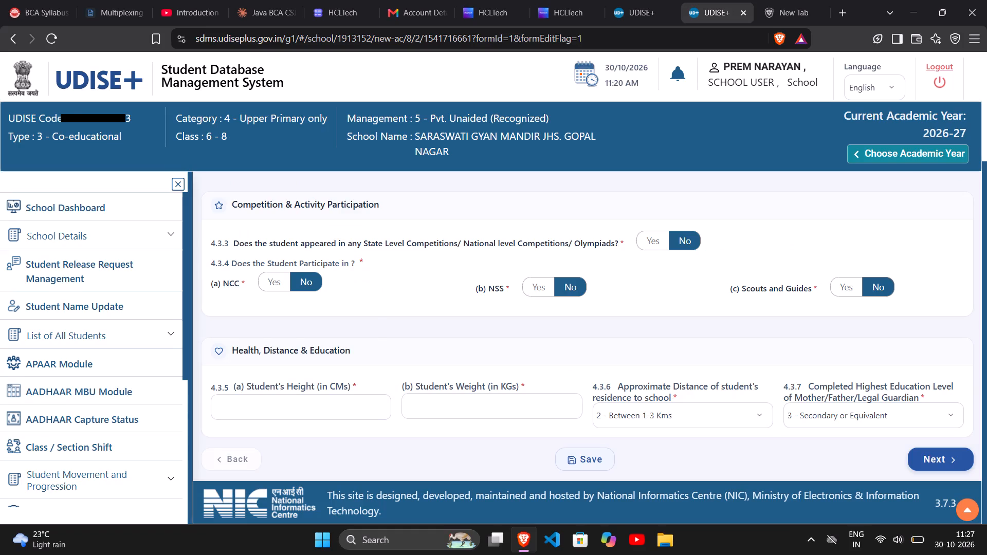
left_click(277, 419)
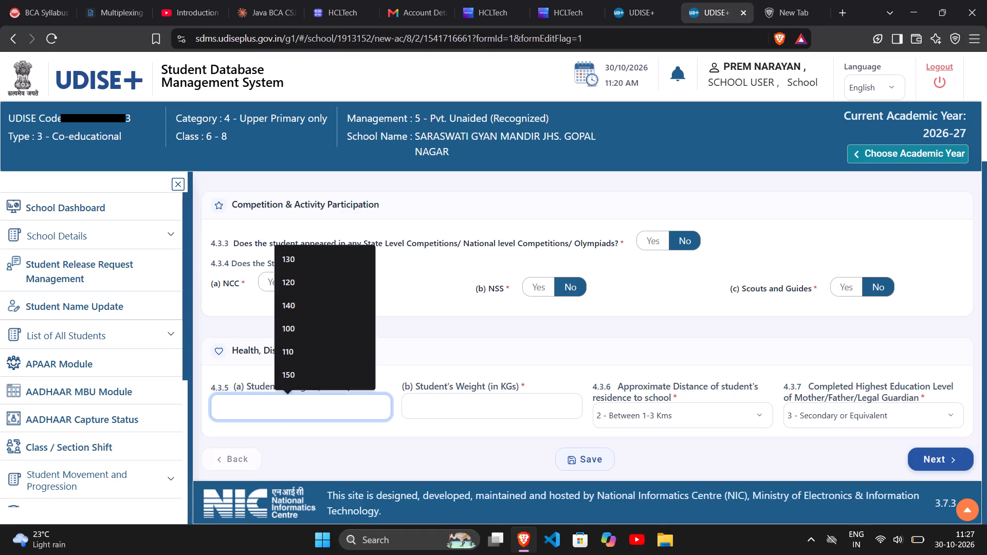
left_click(277, 419)
type("150")
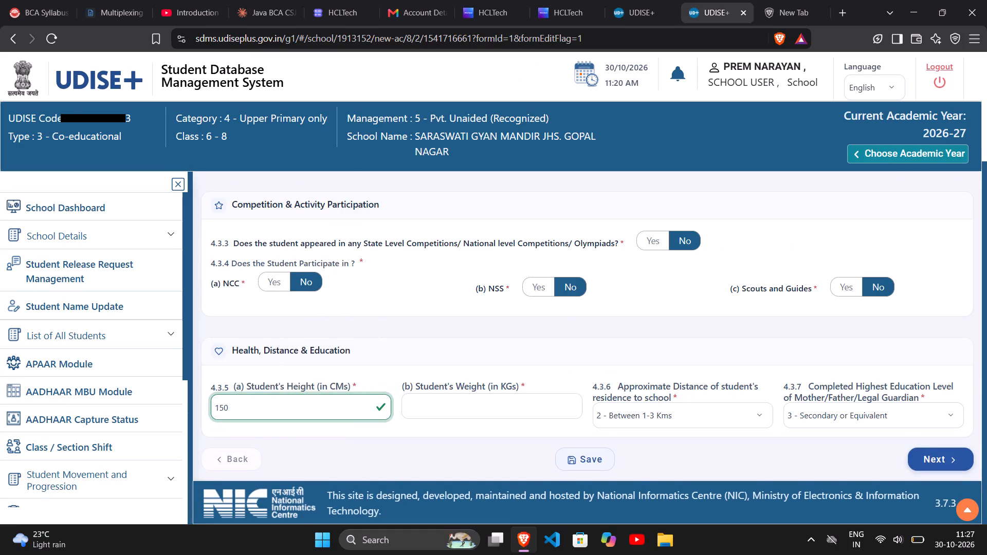
left_click(437, 404)
type("38")
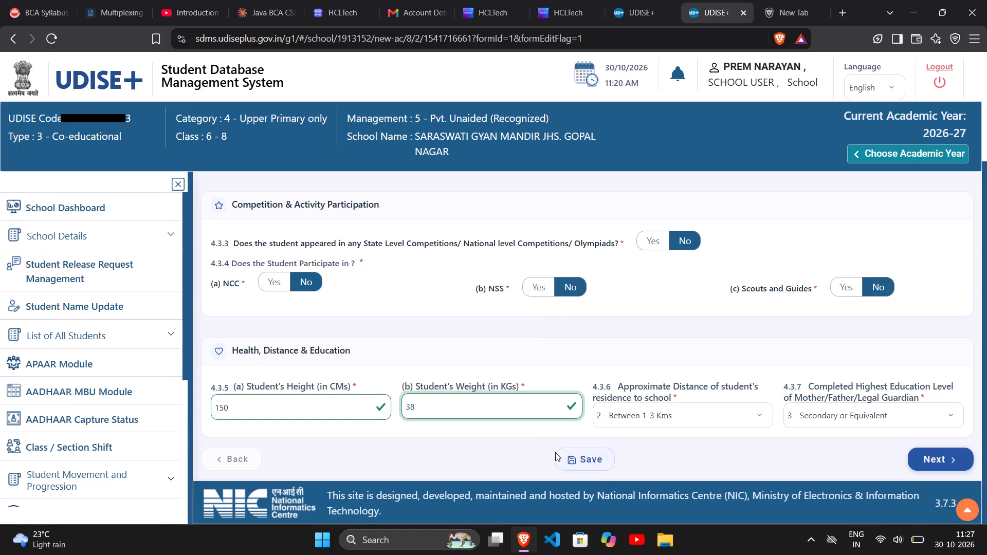
left_click(566, 458)
Proceed to this student's Profile Preview, complete the student's data, and move on to the next student.
left_click(517, 341)
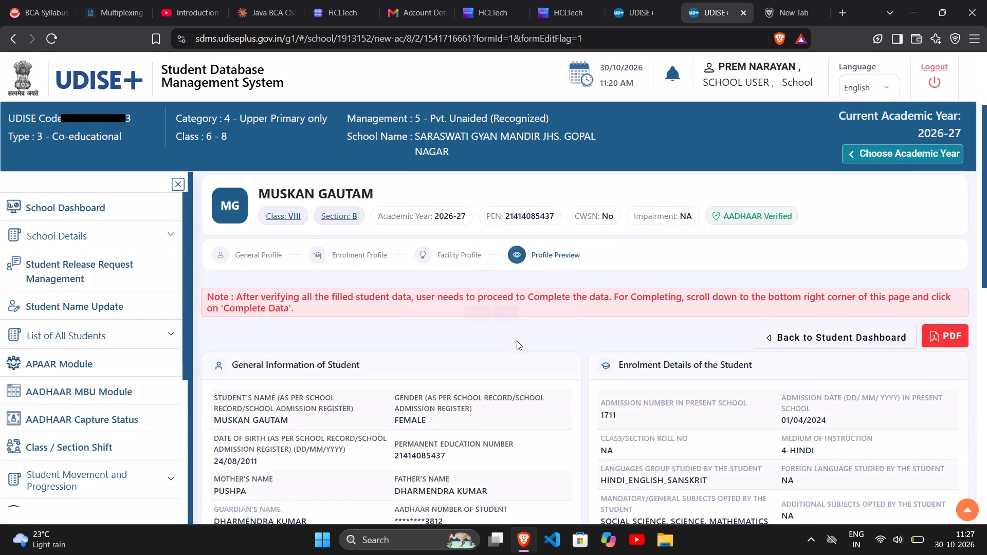
scroll(517, 341, "down", 10)
left_click(539, 462)
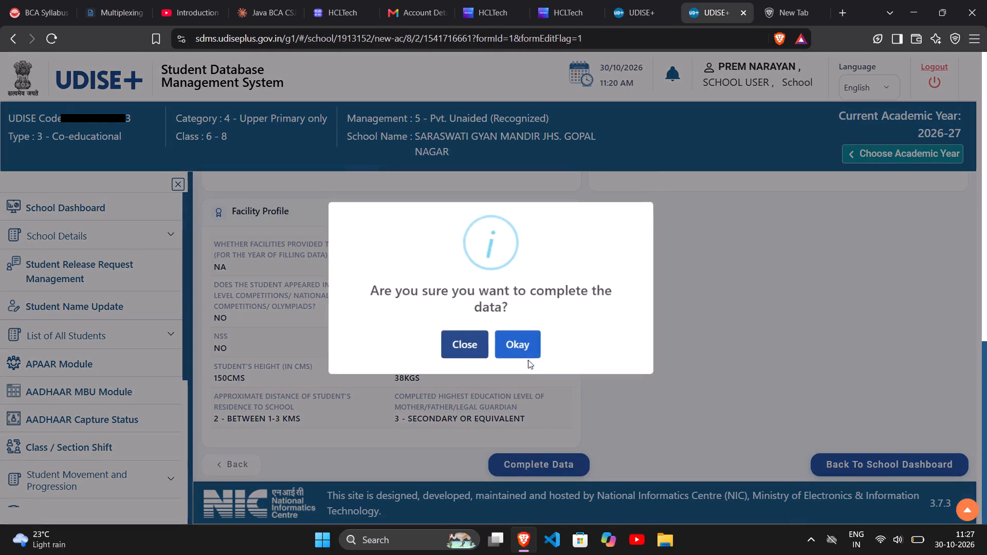
left_click(524, 346)
left_click(524, 346)
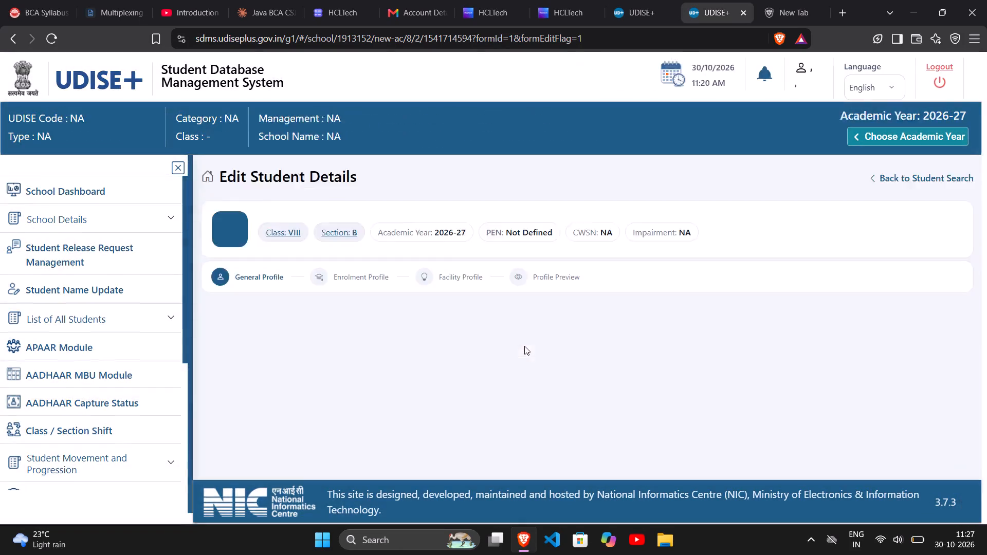
Leave the General Profile as is, select Social Science, Science and Mathematics as mandatory subjects, save the Enrolment Profile, and proceed to the Facility Profile.
scroll(524, 346, "down", 8)
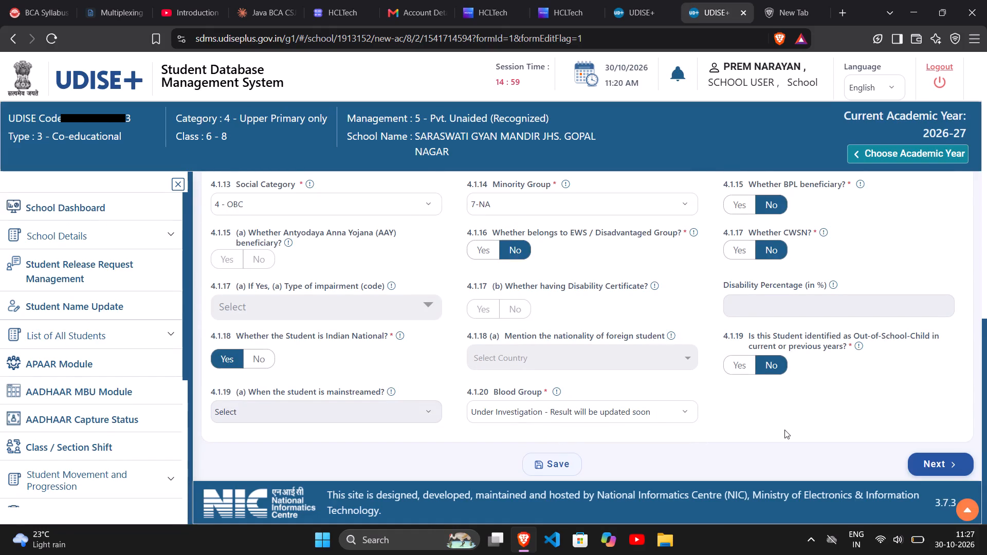
left_click(946, 470)
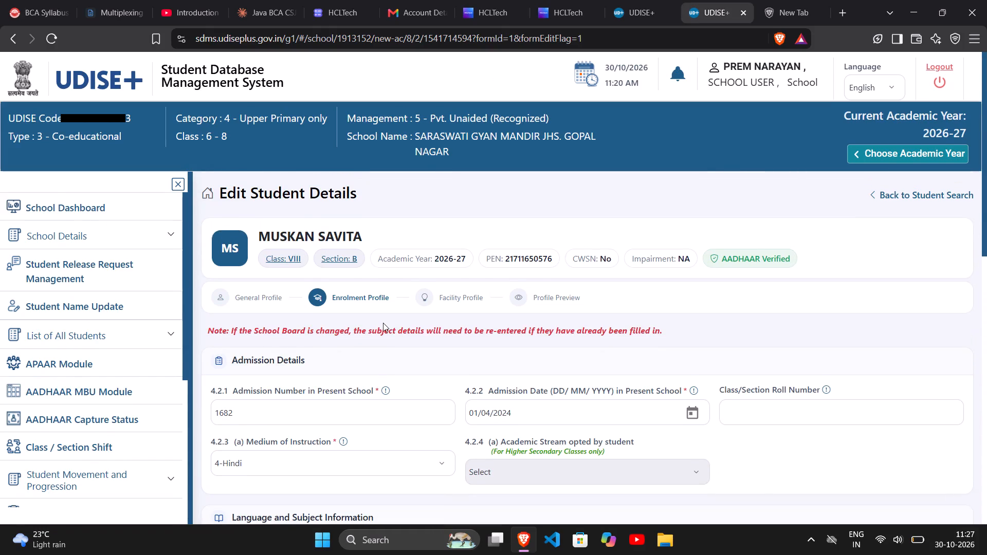
scroll(383, 323, "down", 4)
left_click(341, 329)
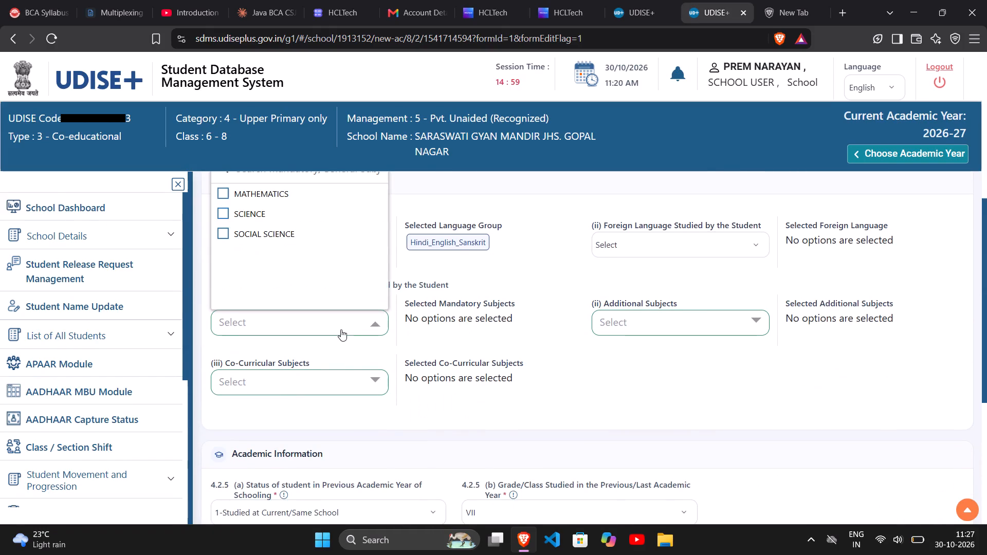
left_click(230, 236)
left_click(230, 214)
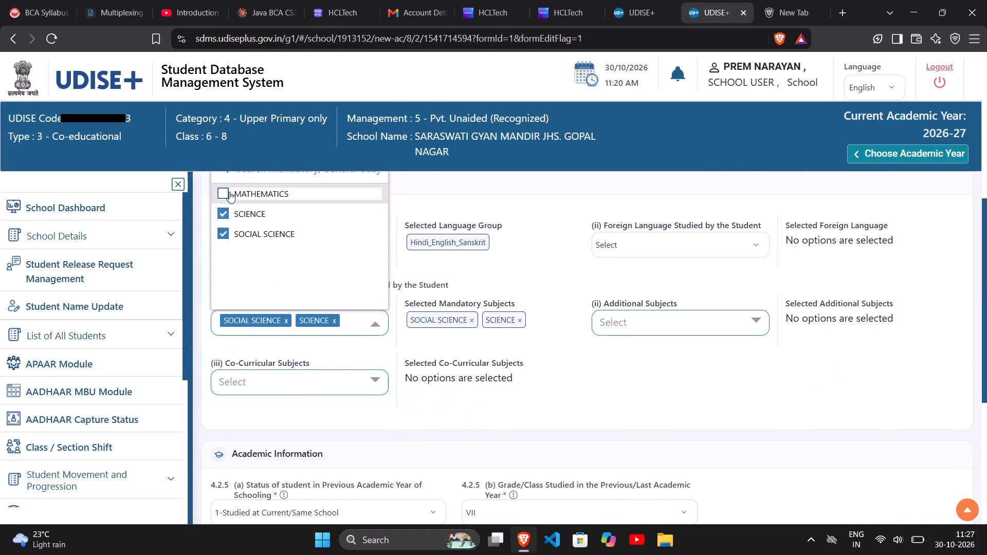
left_click(229, 191)
scroll(516, 367, "down", 3)
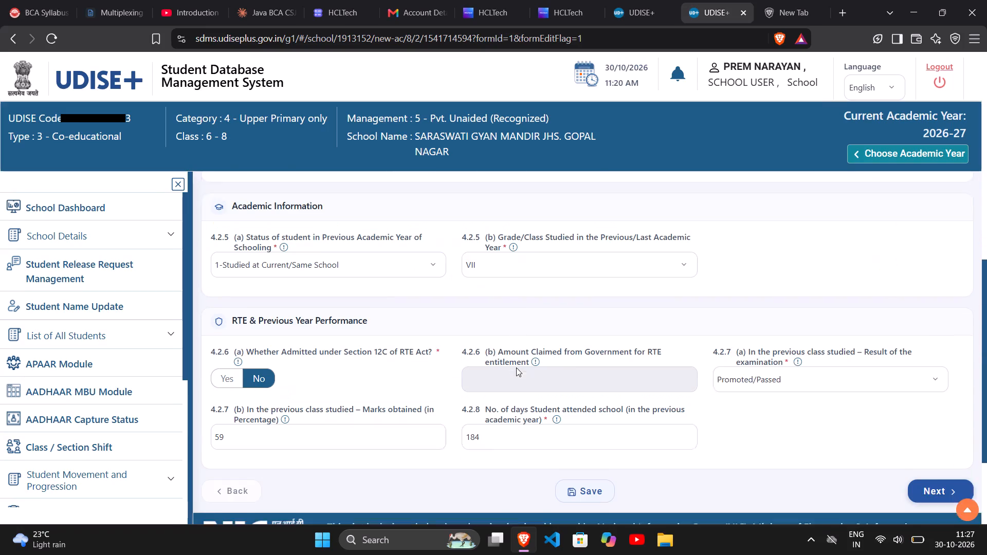
scroll(516, 367, "down", 2)
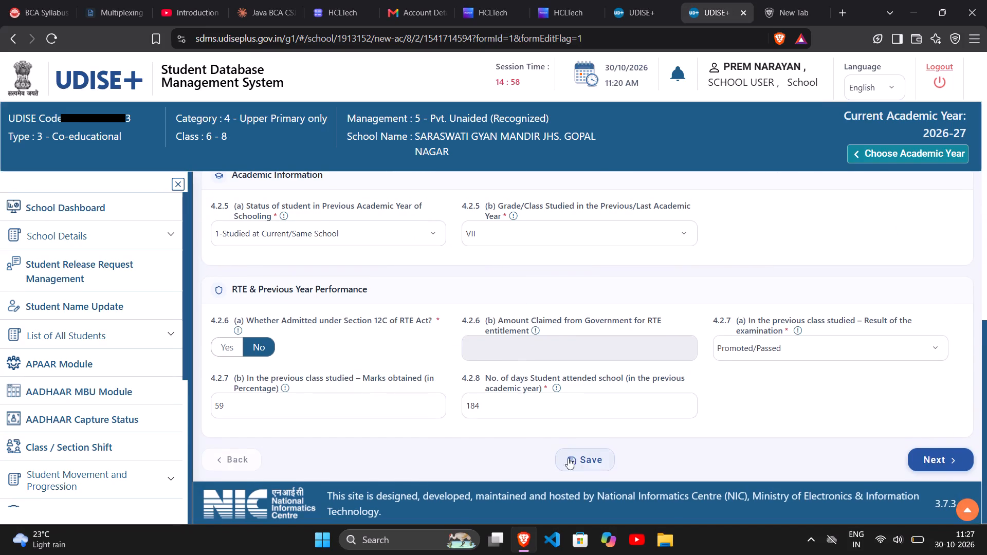
left_click(579, 458)
left_click(522, 335)
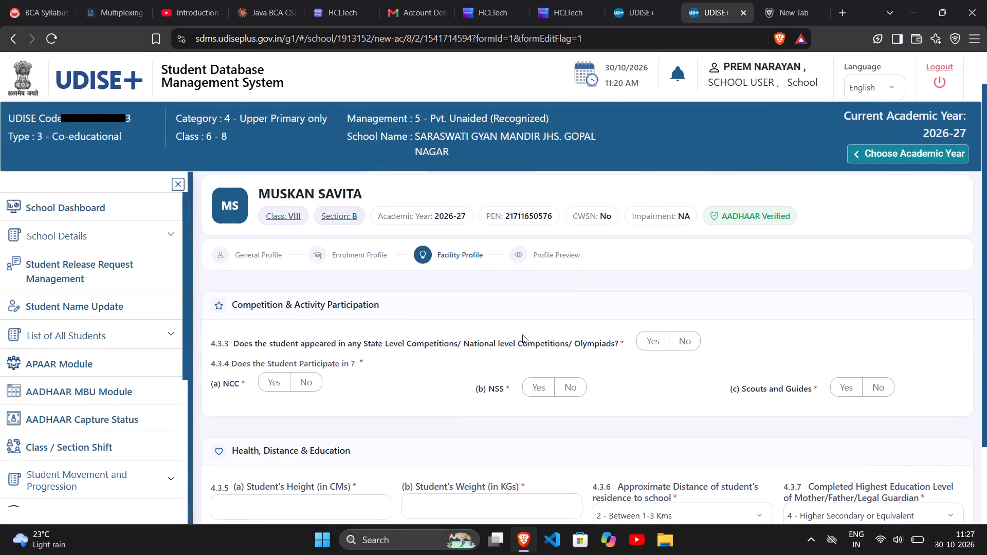
Answer No for NCC, NSS, state or national competitions/Olympiads, and Scouts and Guides in this student's Facility Profile.
left_click(313, 389)
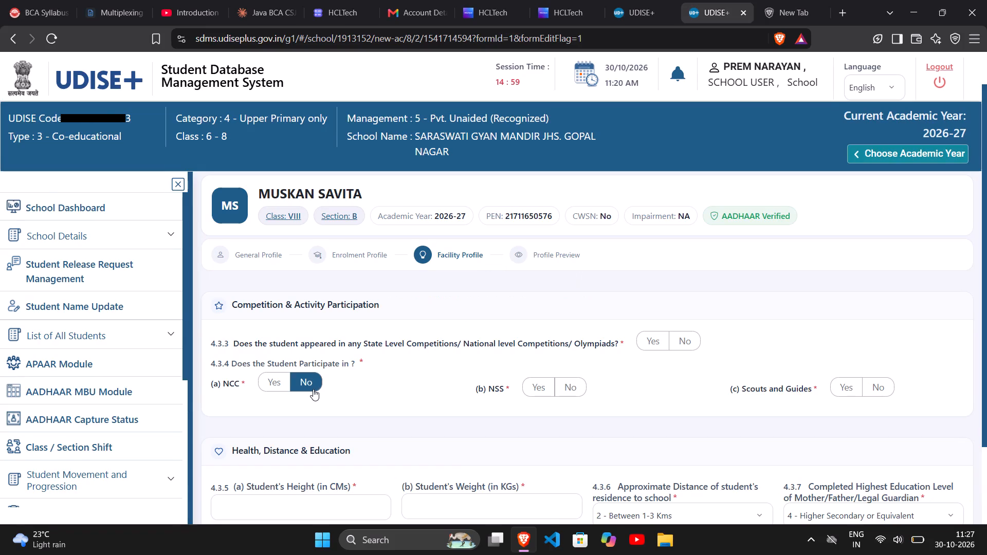
left_click(577, 383)
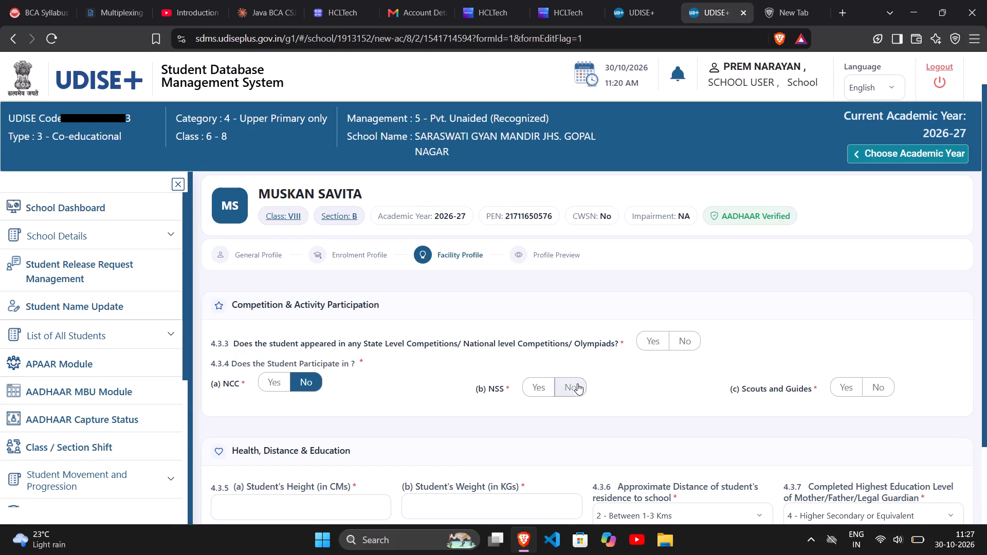
left_click(680, 340)
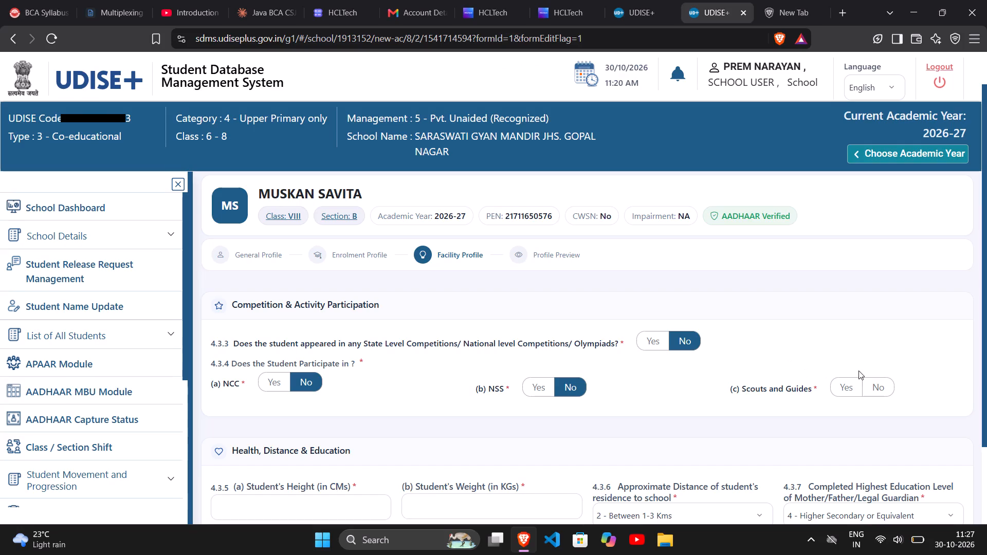
left_click(888, 388)
Set this student's height to 142 cm and weight to 33 kg, and save the Facility Profile.
scroll(623, 353, "down", 1)
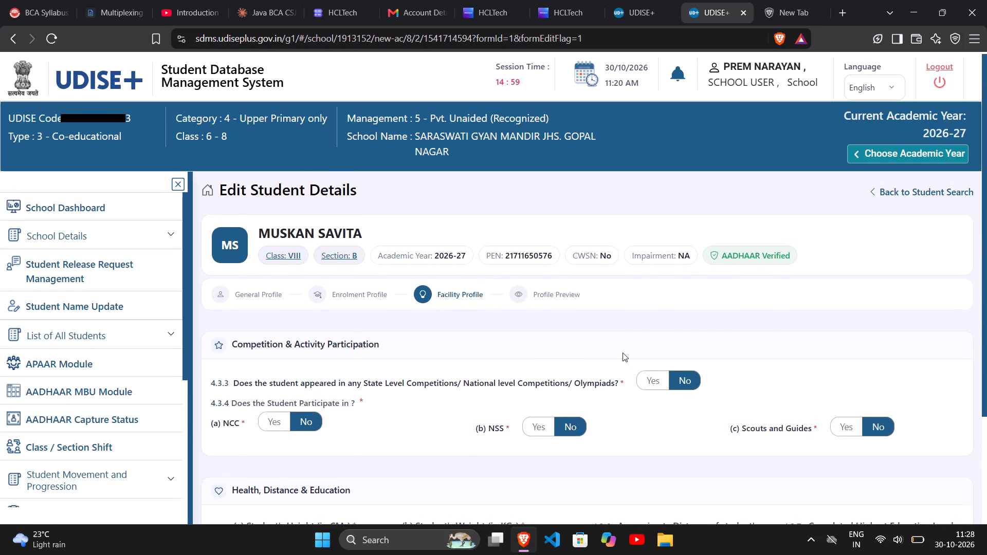
scroll(623, 353, "down", 2)
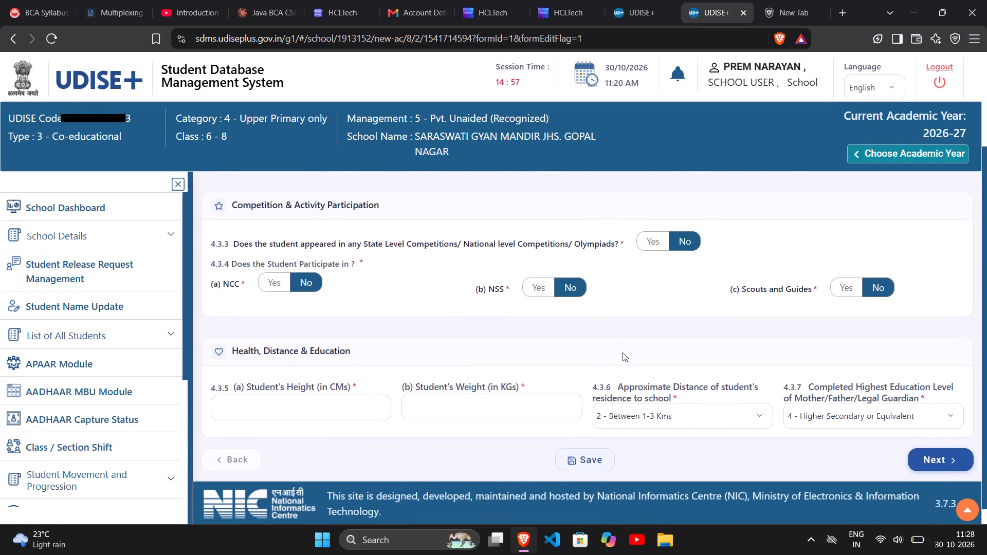
left_click(350, 413)
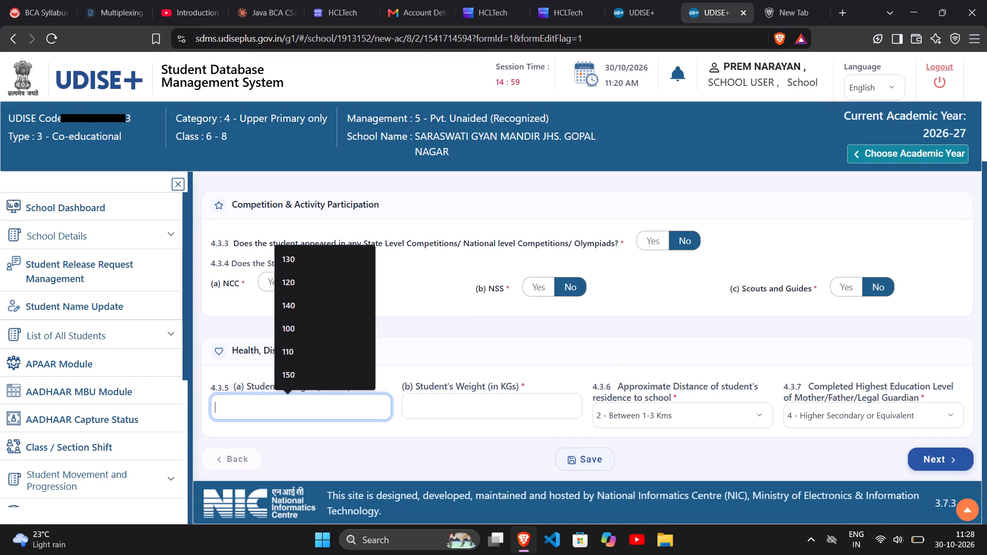
type("142")
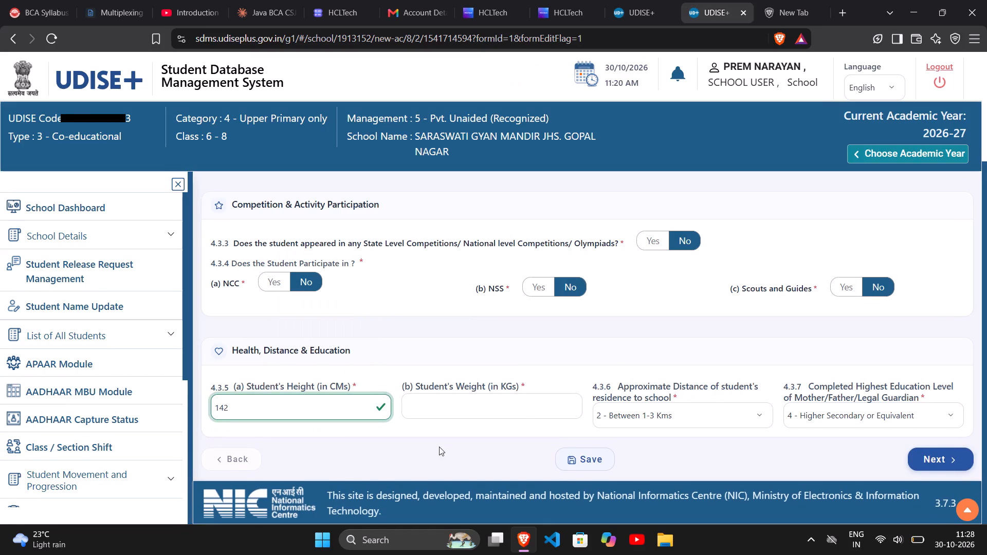
left_click(510, 410)
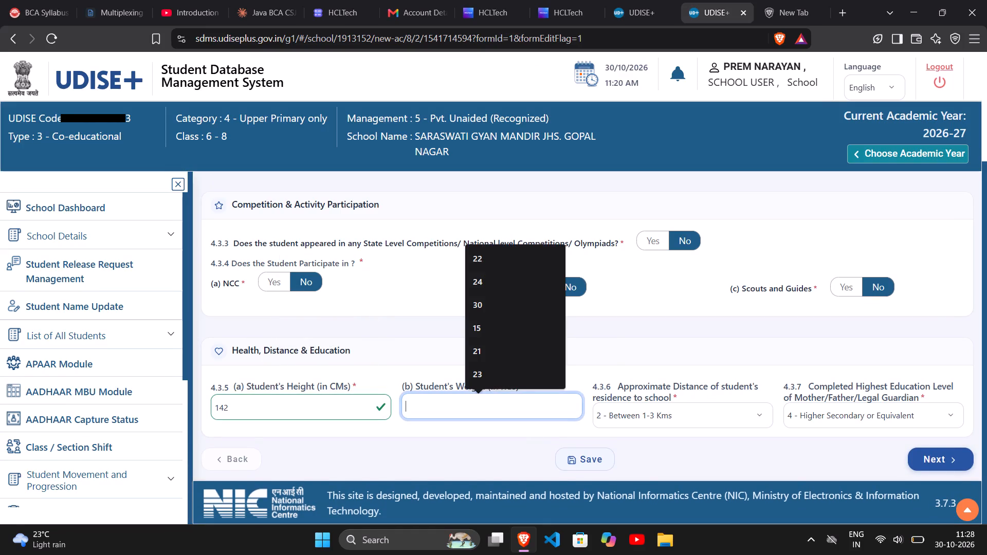
type("33")
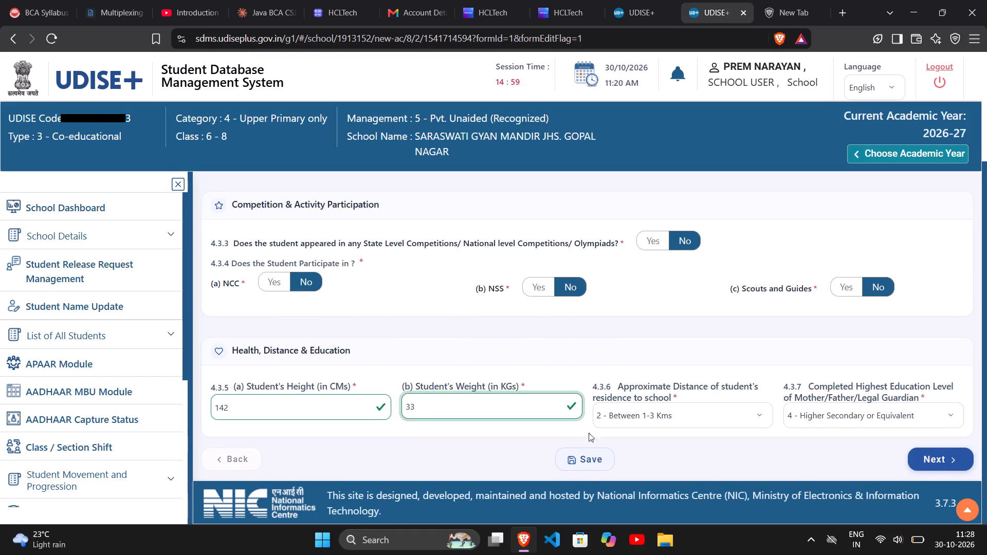
left_click(608, 457)
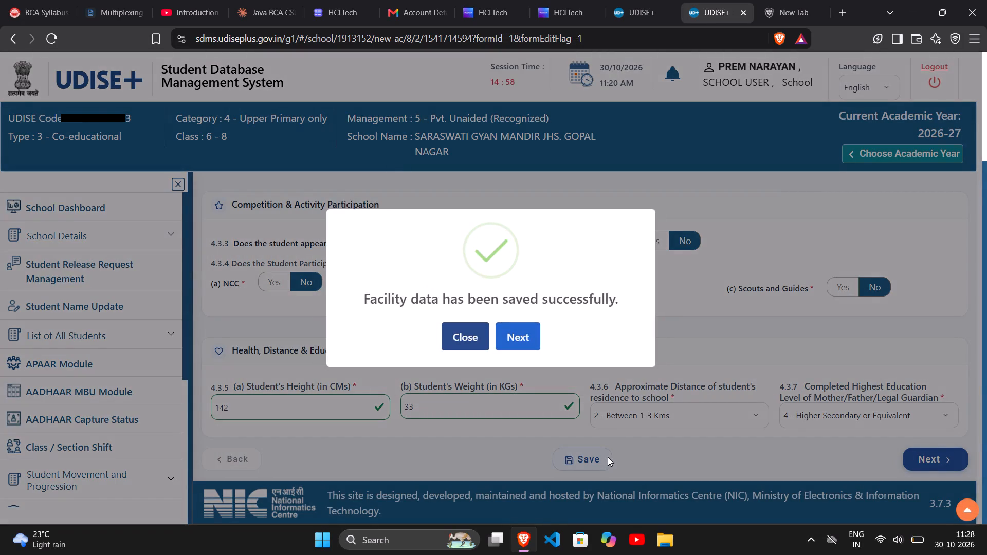
Proceed to this student's Profile Preview, complete the student's data, and move on to the next student.
left_click(519, 347)
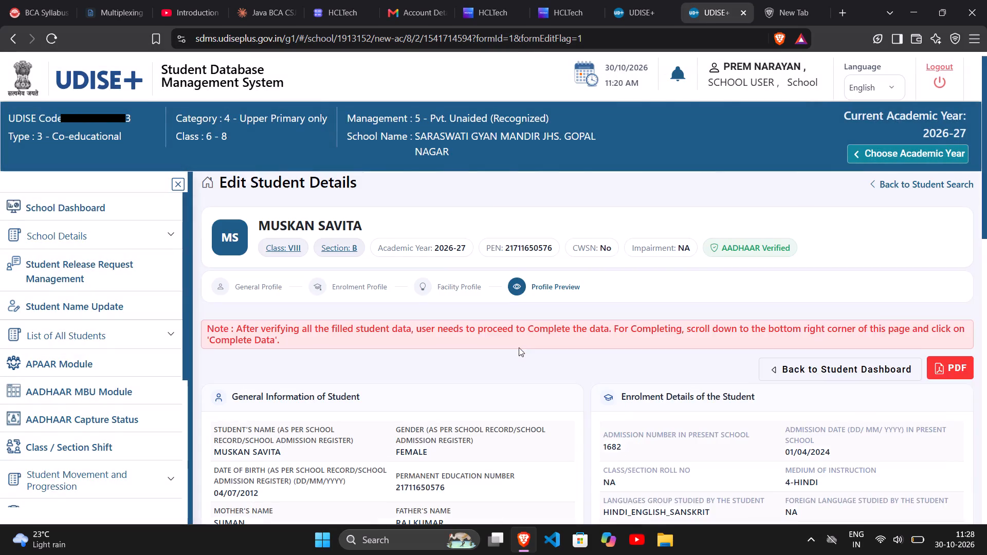
scroll(468, 357, "down", 7)
left_click(531, 464)
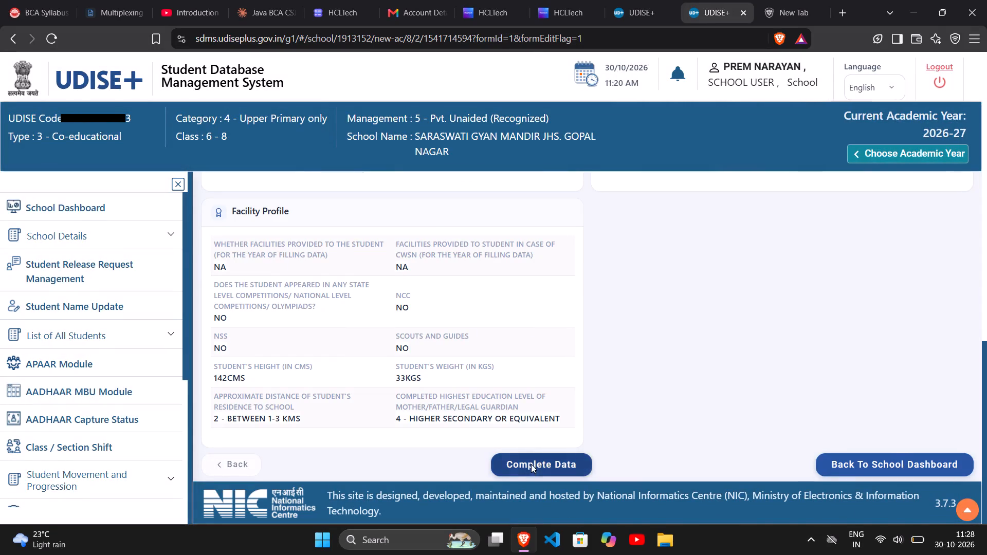
left_click(518, 344)
left_click(518, 344)
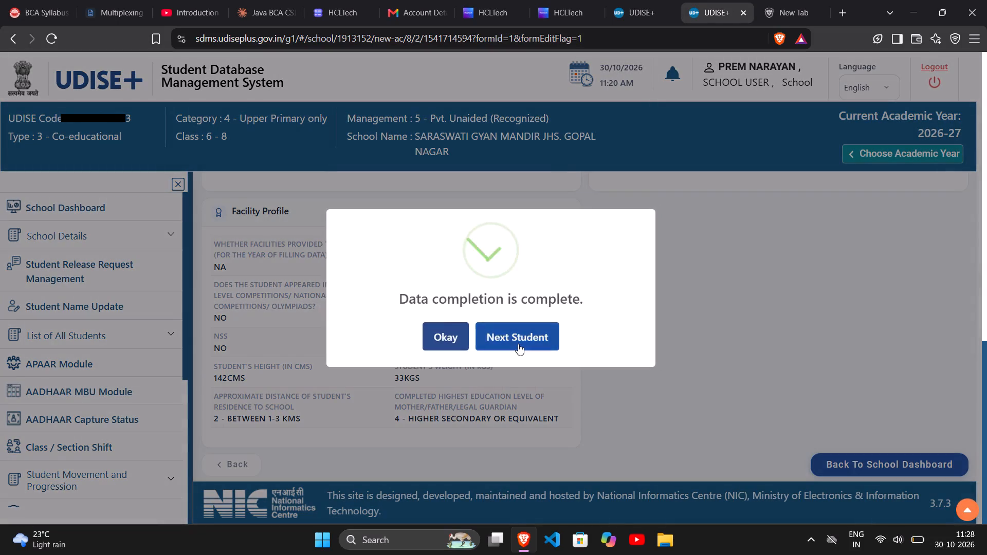
Leave the General Profile as is, select Mathematics, Science and Social Science as mandatory subjects, save the Enrolment Profile, and proceed to the Facility Profile.
scroll(518, 344, "down", 7)
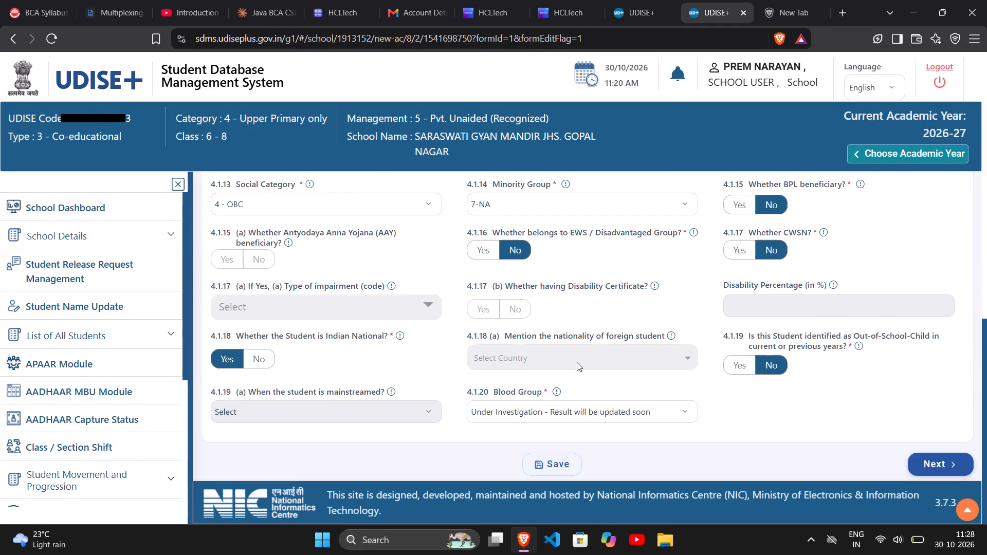
left_click(931, 458)
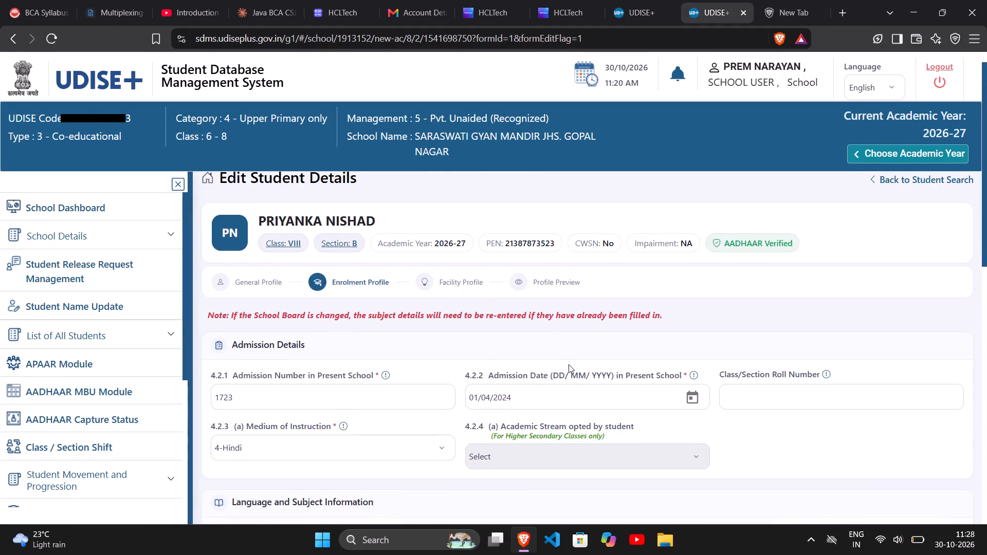
scroll(561, 366, "down", 5)
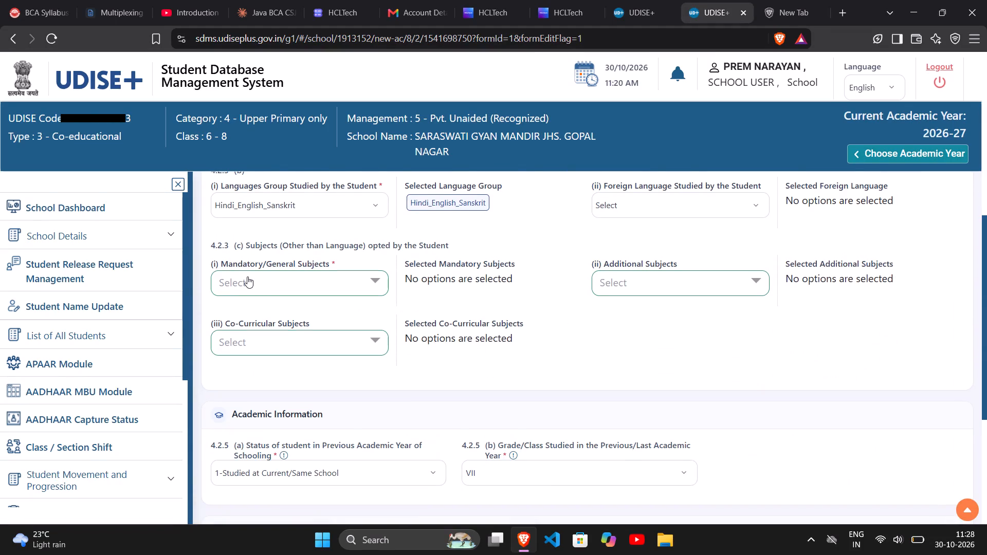
left_click(247, 276)
scroll(247, 276, "up", 2)
left_click(224, 249)
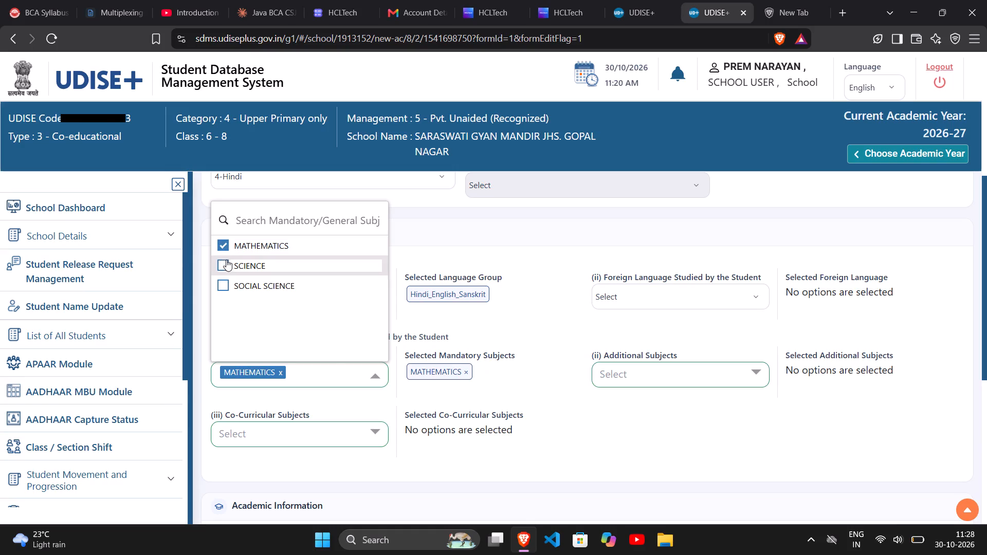
left_click(226, 261)
left_click(227, 279)
scroll(509, 392, "down", 5)
left_click(583, 445)
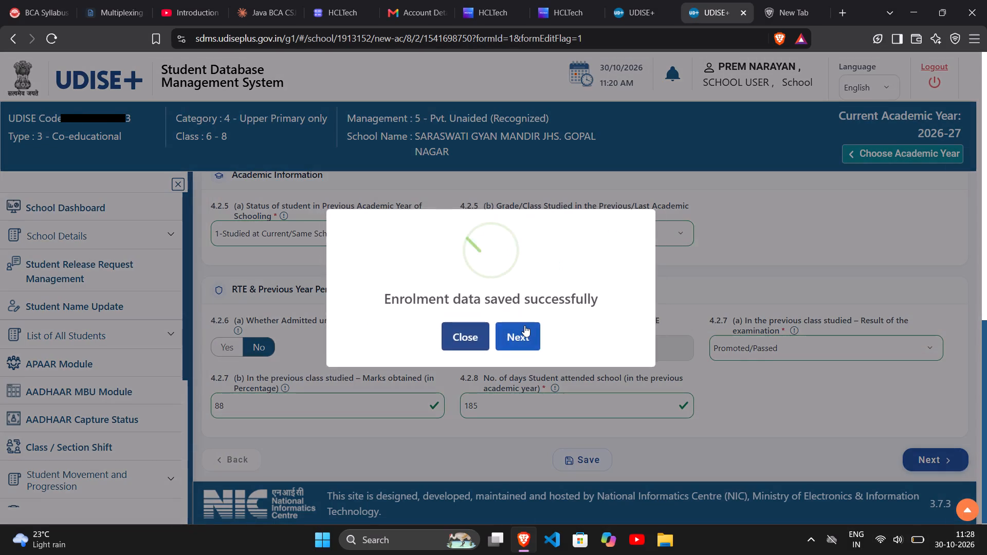
left_click(524, 325)
Answer No for NCC, NSS, state or national competitions/Olympiads, and Scouts and Guides in this student's Facility Profile.
left_click(308, 413)
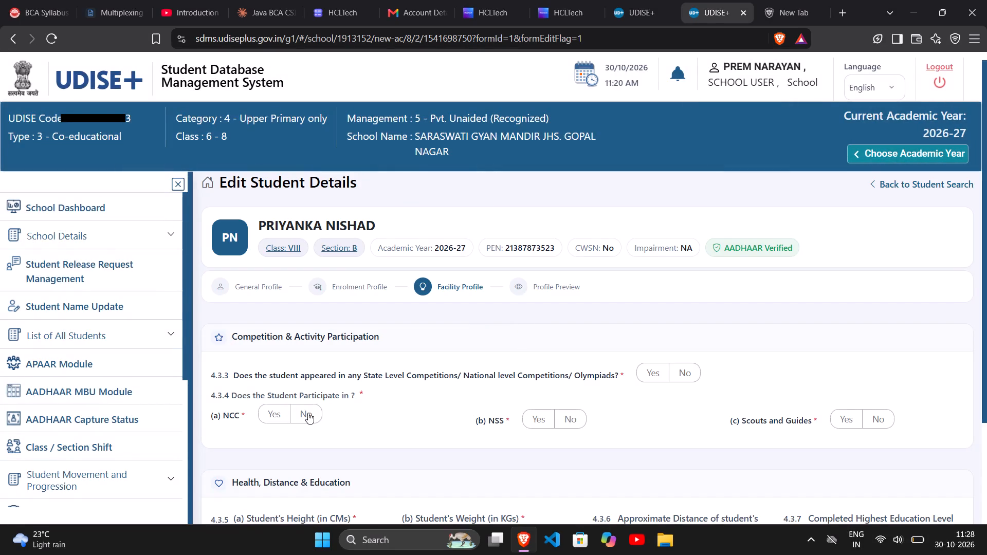
left_click_drag(571, 430, 570, 418)
left_click(570, 418)
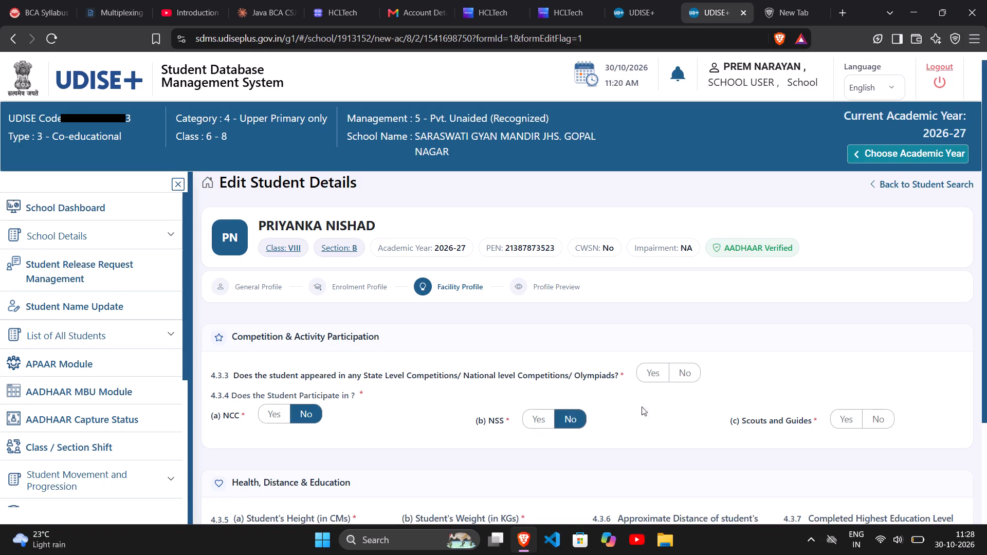
left_click(689, 372)
left_click(875, 423)
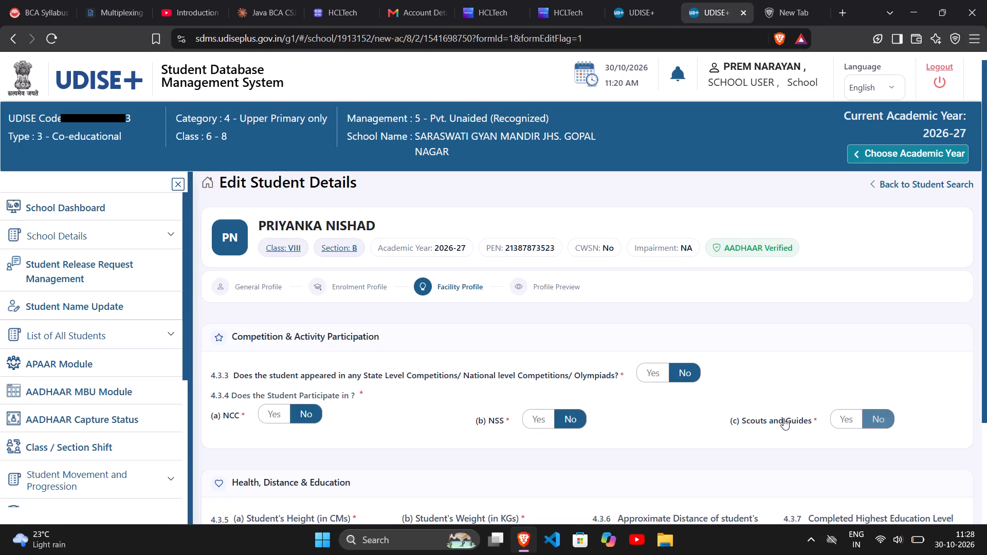
Set this student's height to 145 cm and weight to 42 kg, and save the Facility Profile.
scroll(497, 465, "down", 4)
left_click(268, 416)
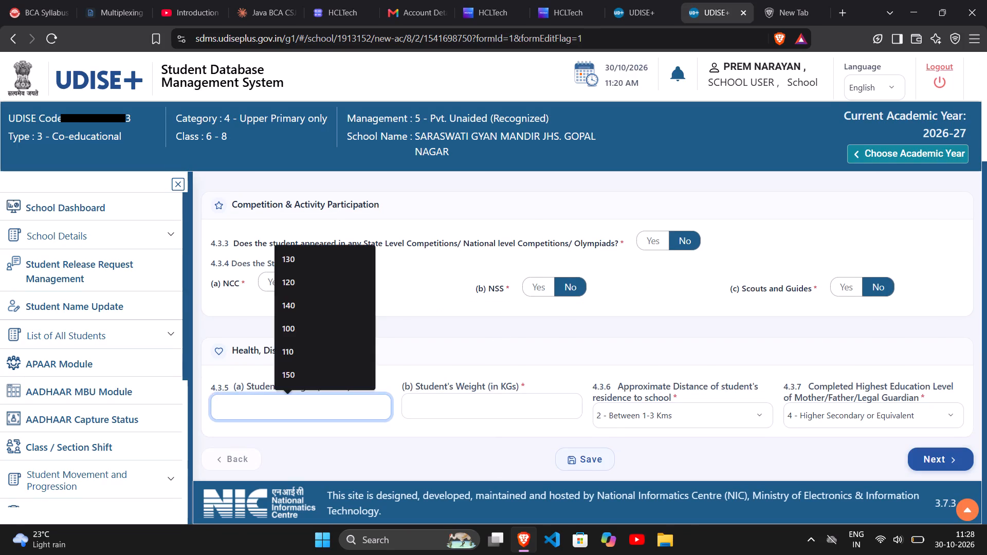
type("145")
left_click(436, 409)
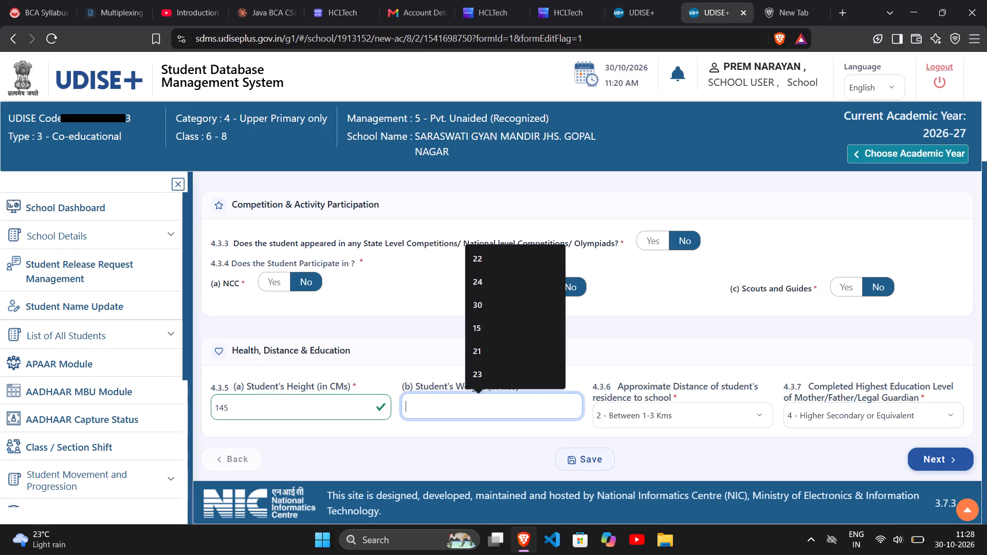
type("42")
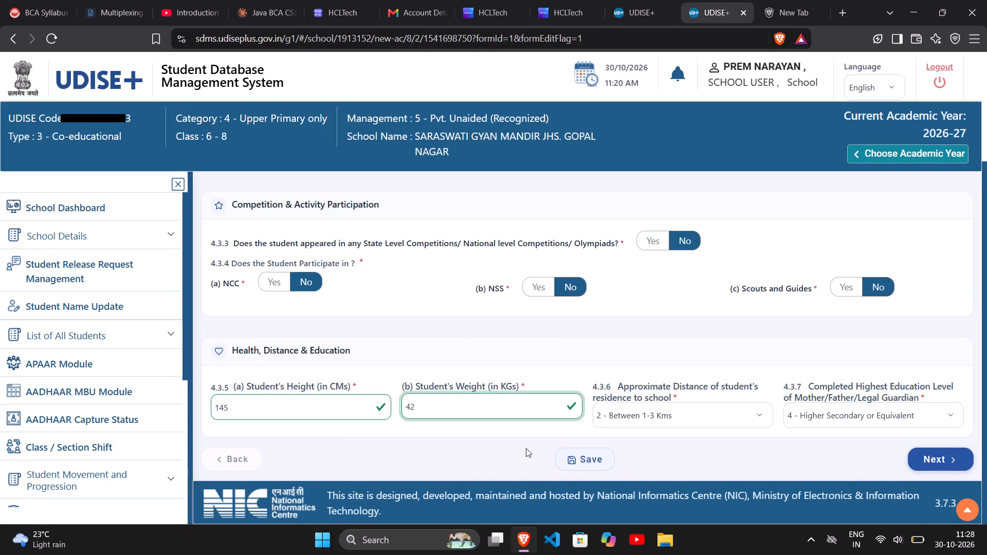
left_click(548, 457)
left_click(576, 456)
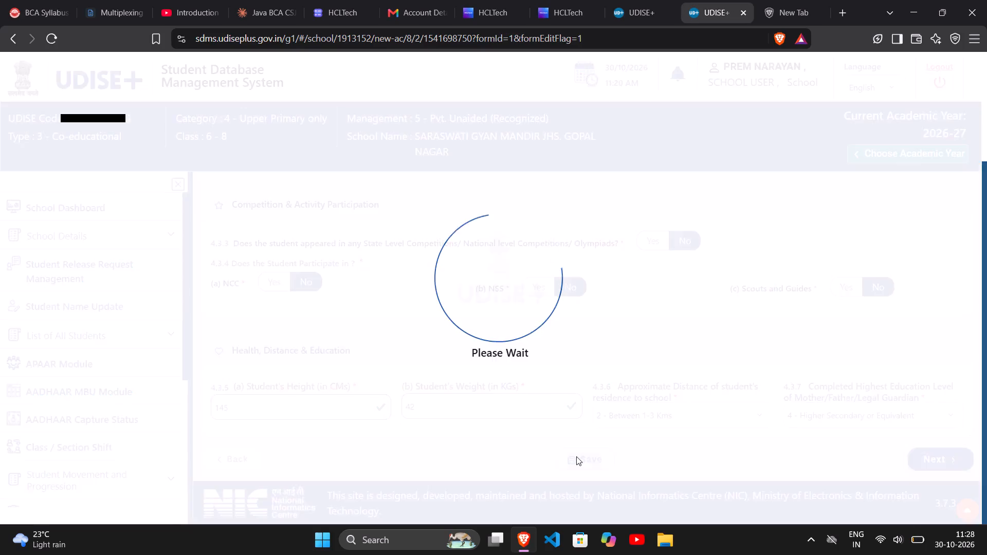
Proceed to this student's Profile Preview, complete the student's data, and move on to the next student.
left_click(510, 334)
scroll(510, 334, "down", 9)
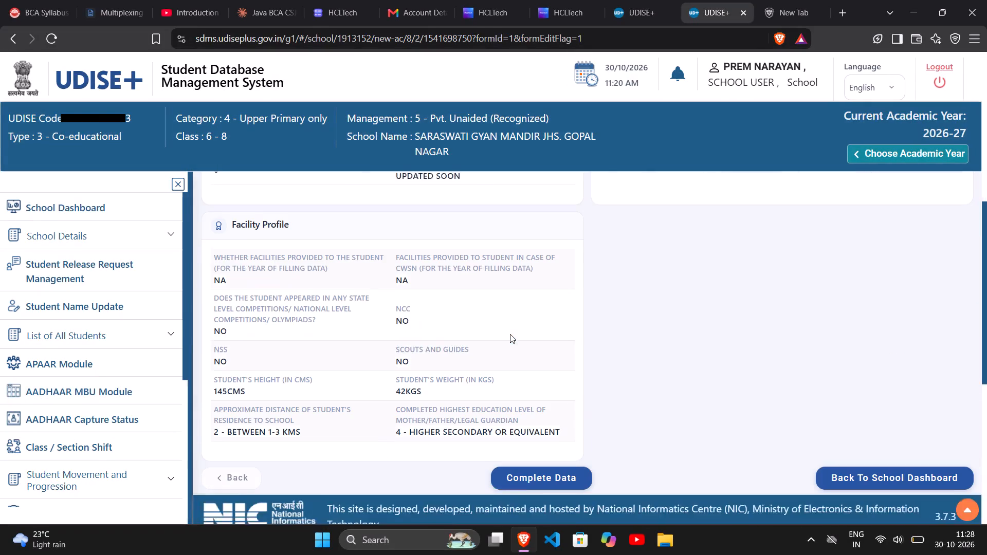
left_click(542, 465)
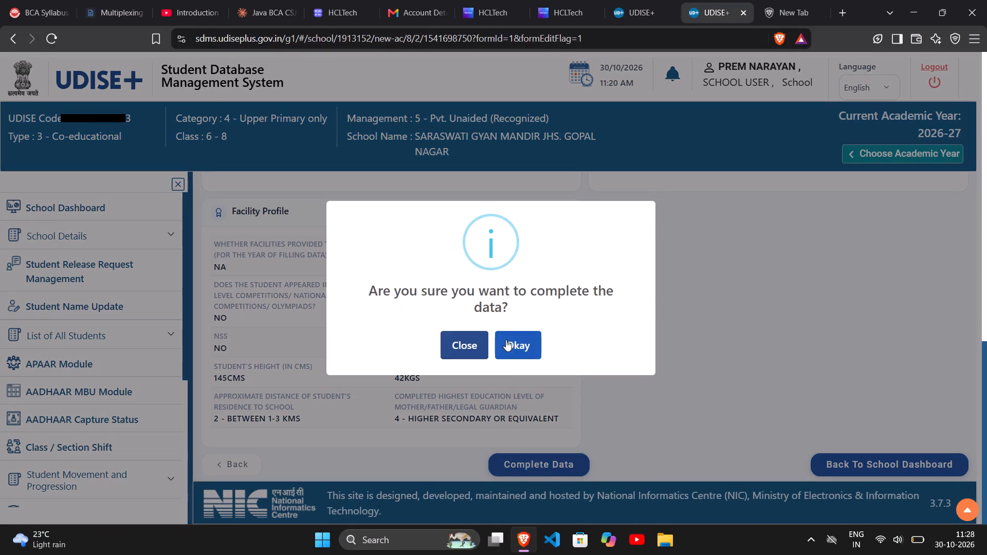
left_click(506, 340)
left_click(506, 340)
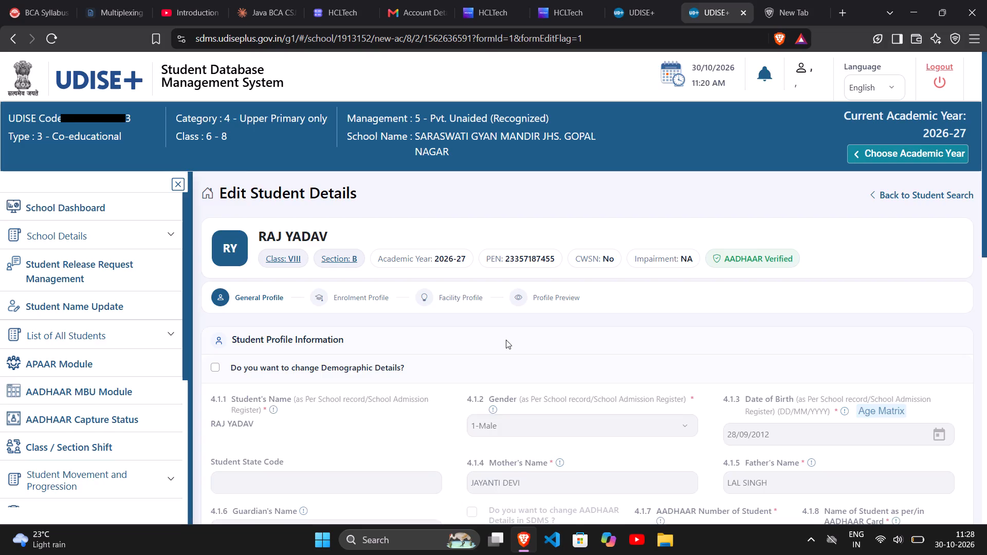
Save this student's General Profile with its existing entries and proceed to the Enrolment Profile.
scroll(506, 340, "down", 7)
left_click(545, 459)
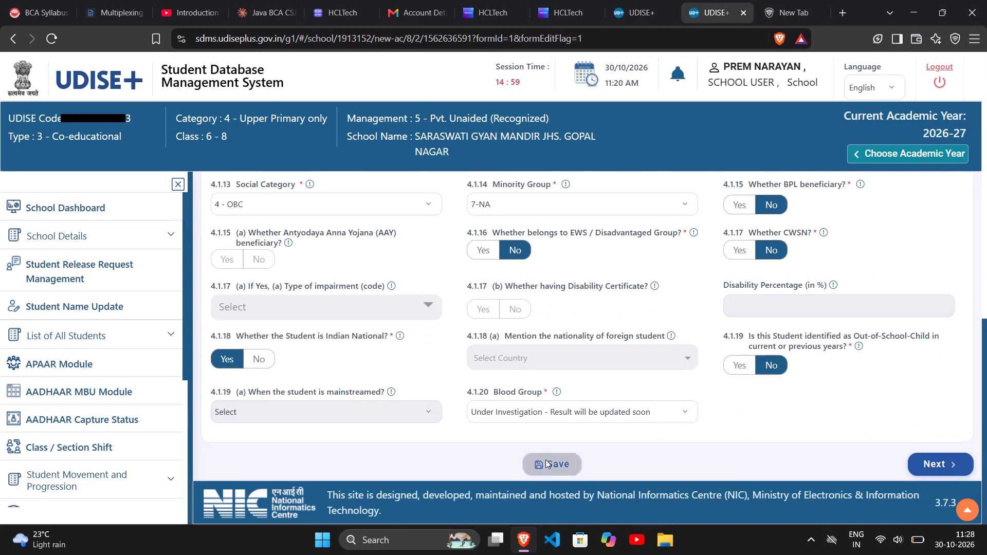
left_click(501, 346)
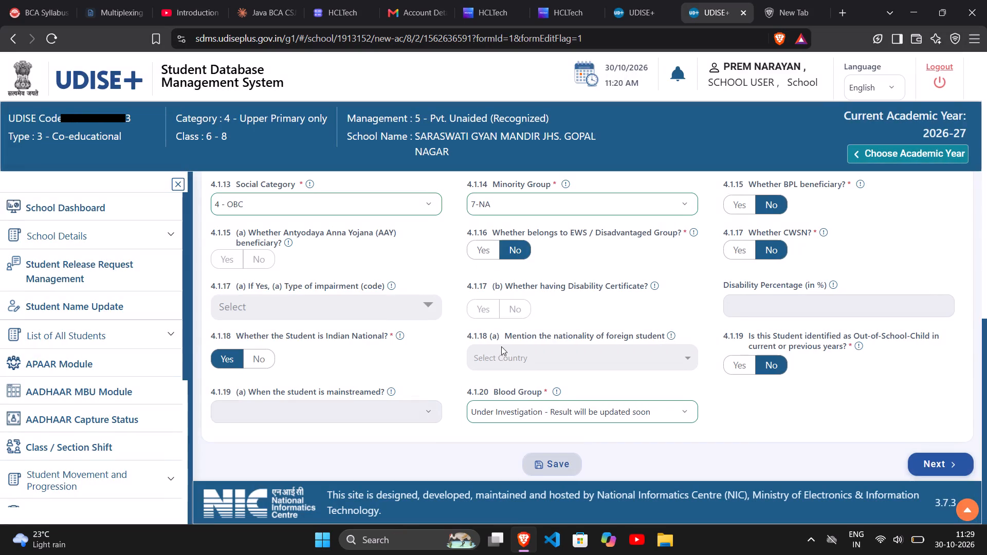
left_click(934, 461)
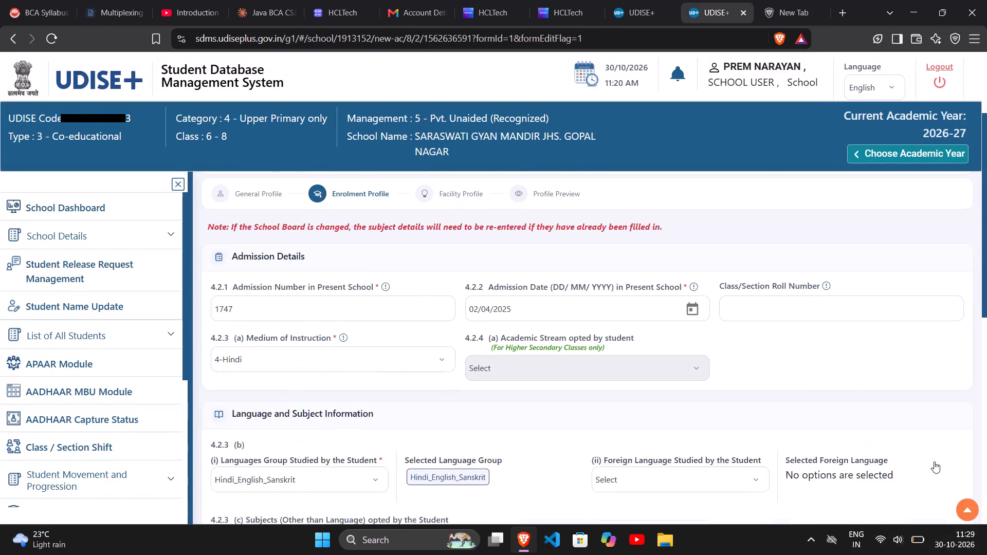
Select Social Science, Science and Mathematics as mandatory subjects, save the Enrolment Profile, and proceed to the Facility Profile.
scroll(485, 396, "down", 4)
scroll(485, 396, "left", 1)
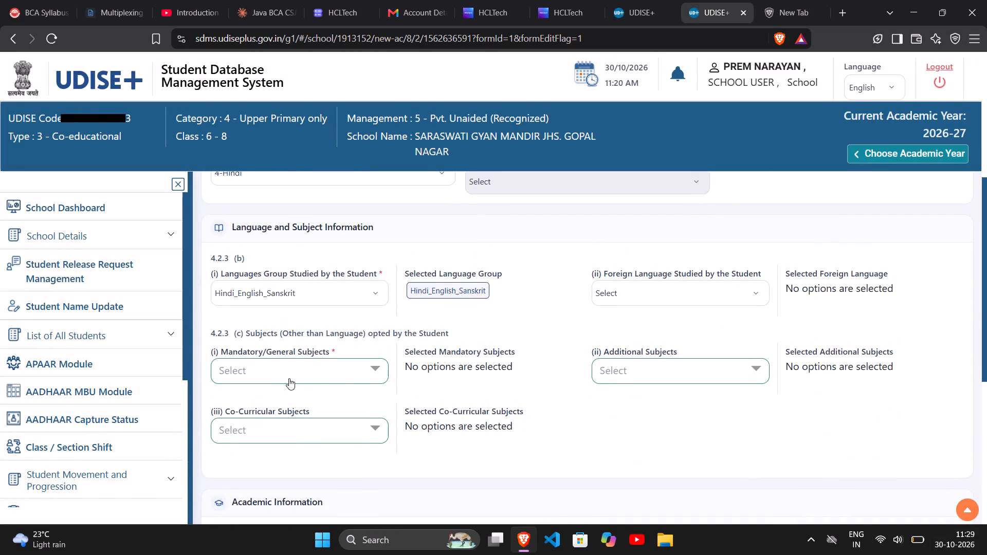
left_click(289, 378)
left_click(216, 281)
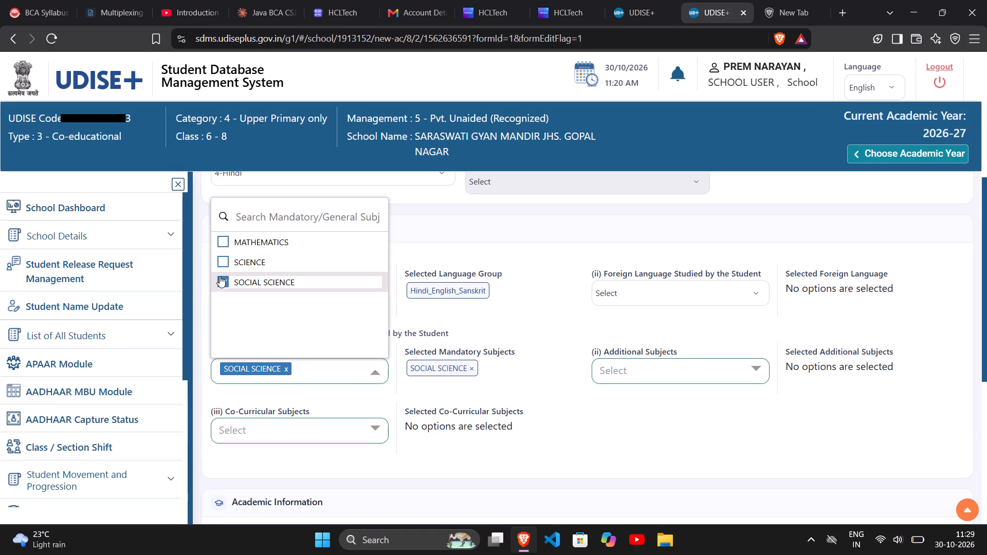
left_click(223, 267)
left_click(221, 236)
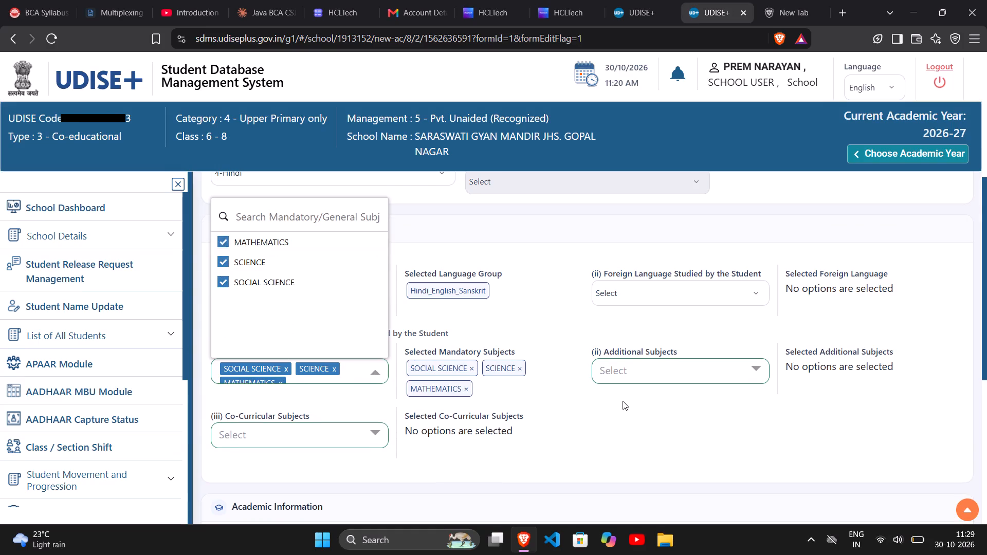
scroll(623, 401, "down", 4)
left_click(589, 458)
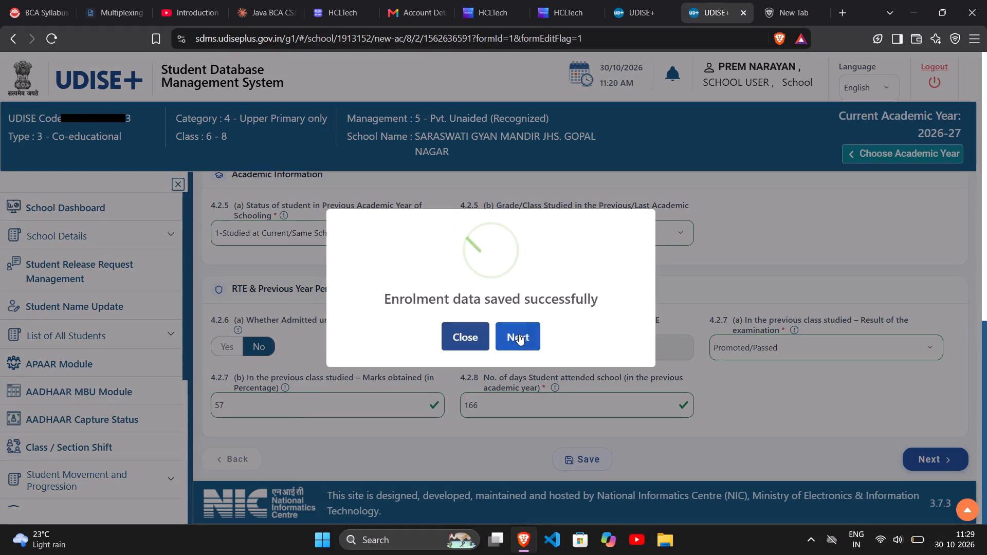
left_click(519, 334)
Answer No for NCC, NSS, state or national competitions/Olympiads, and Scouts and Guides in this student's Facility Profile.
scroll(519, 334, "down", 5)
scroll(519, 334, "up", 1)
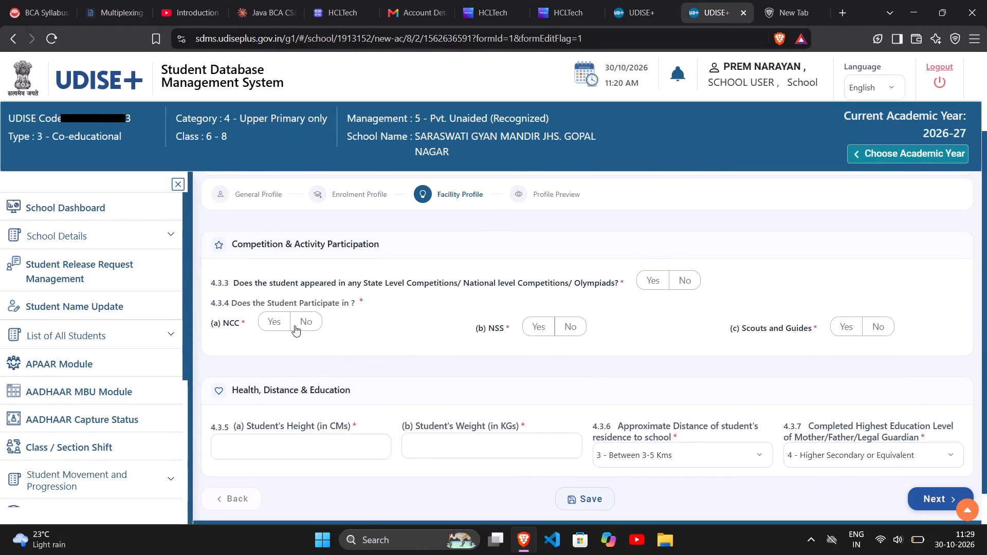
left_click(301, 320)
left_click(554, 323)
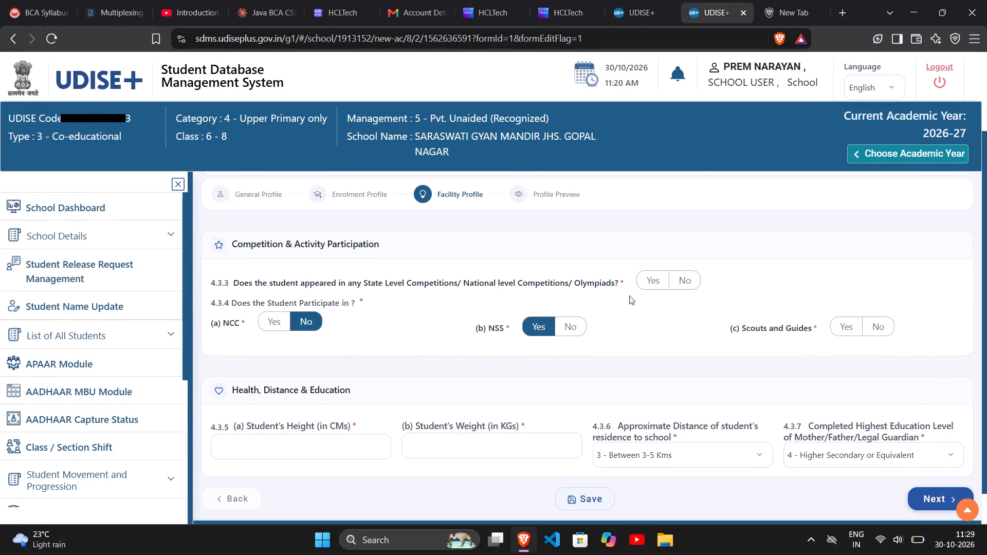
left_click(564, 325)
left_click(682, 275)
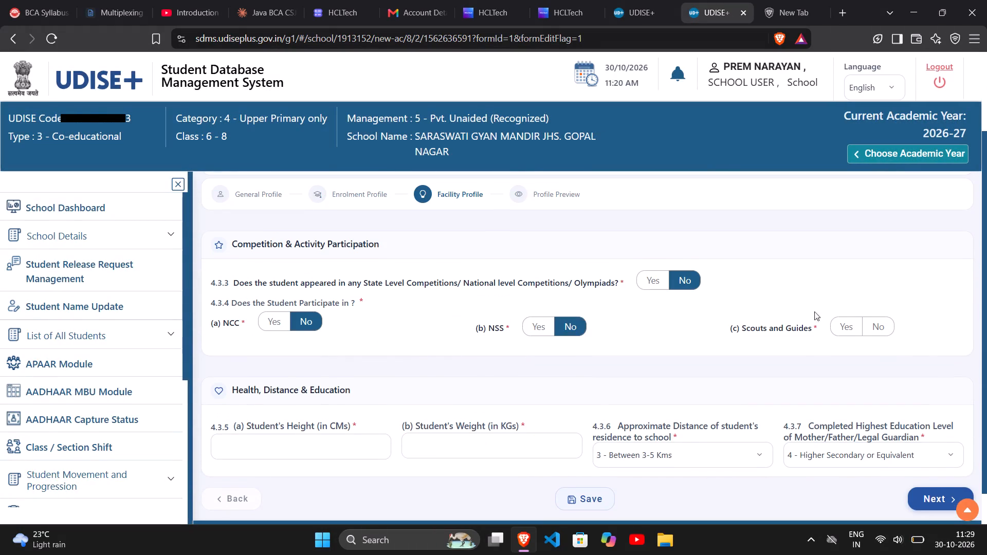
left_click(871, 324)
scroll(563, 314, "right", 1)
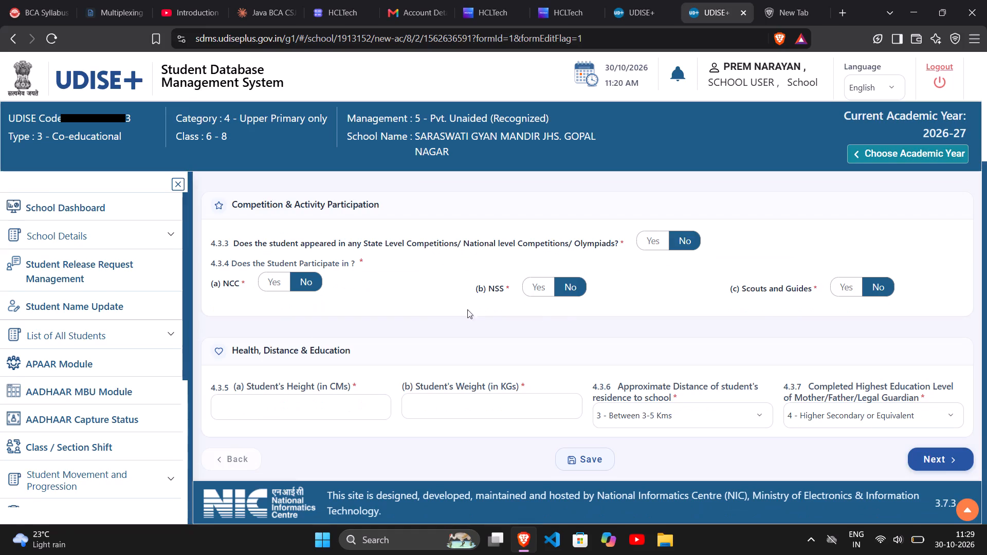
Set this student's height to 160 cm and weight to 41 kg, save the Facility Profile, and proceed to the Profile Preview.
scroll(257, 413, "down", 2)
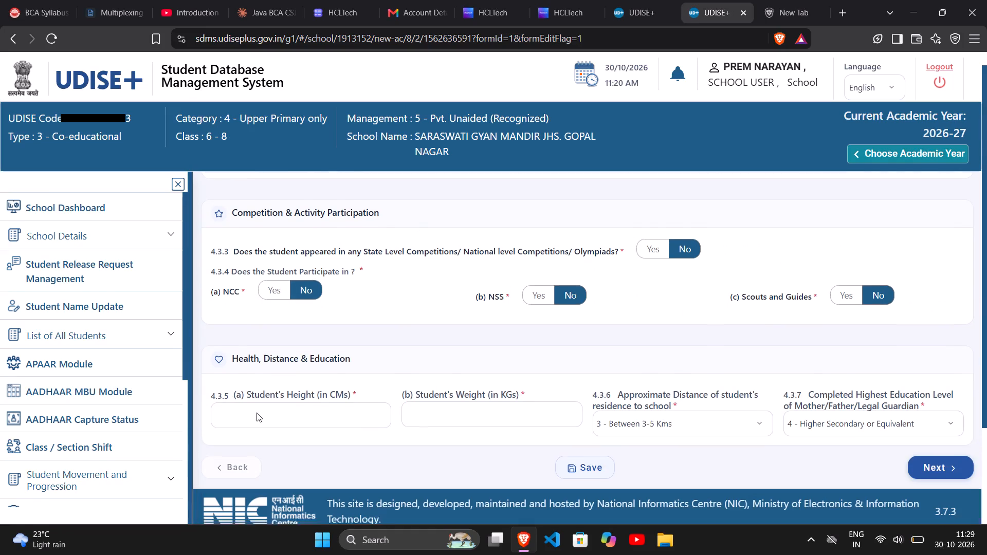
left_click(231, 406)
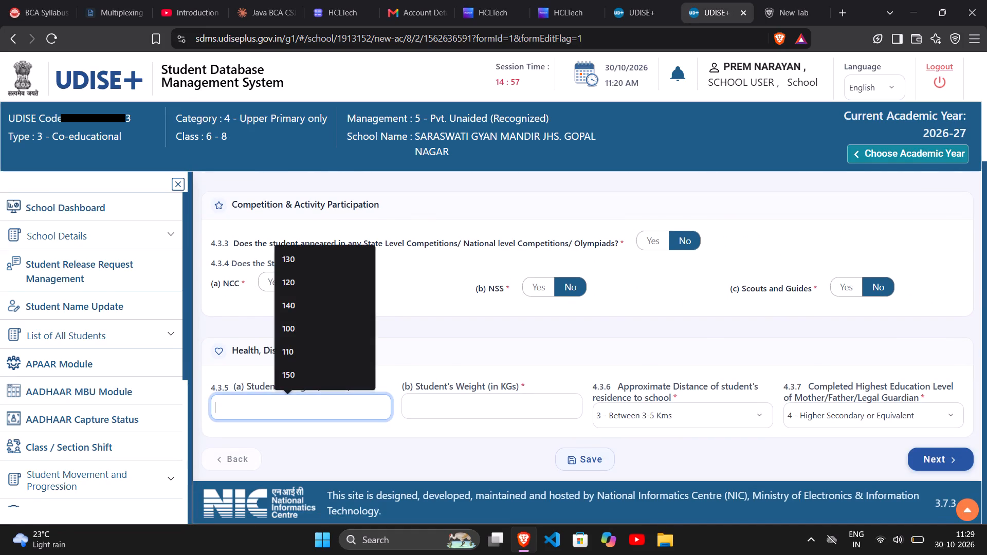
type("160")
left_click(438, 406)
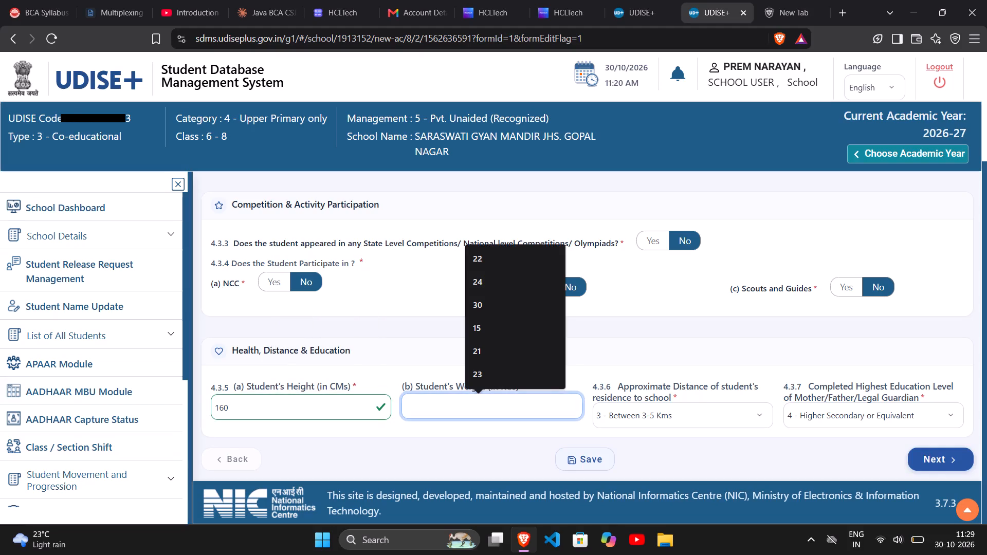
type("41")
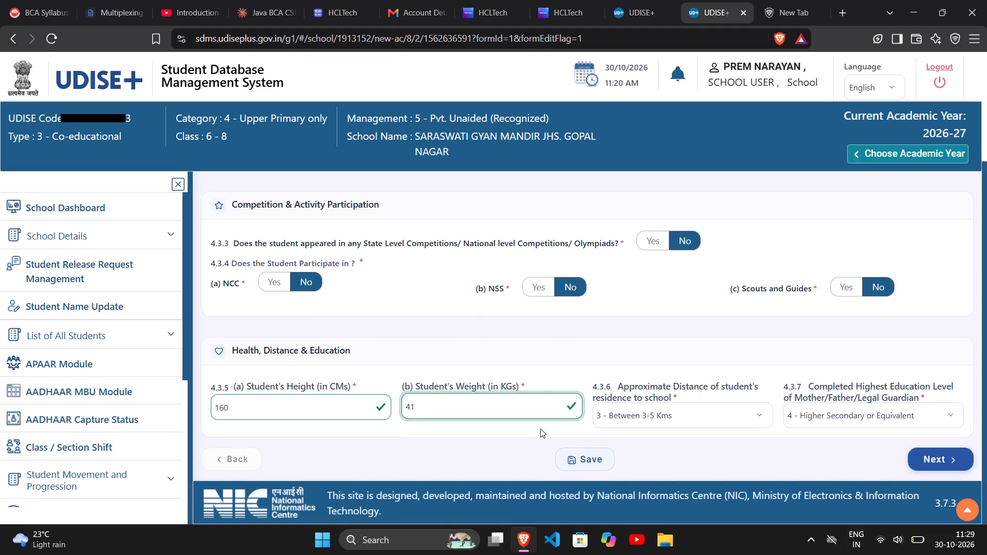
left_click(592, 464)
left_click(535, 335)
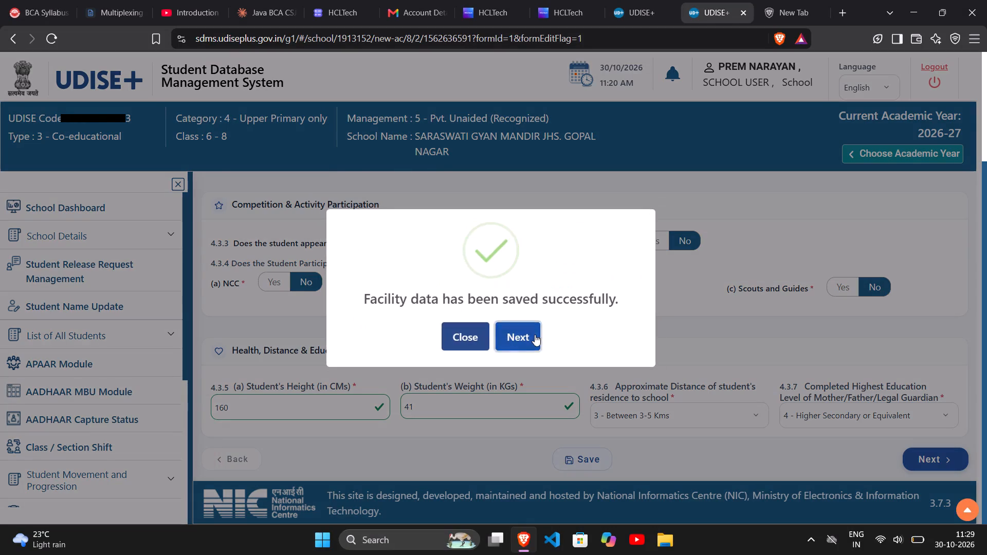
Complete this student's data from the Profile Preview and move on to the next student.
scroll(535, 335, "down", 9)
left_click(543, 468)
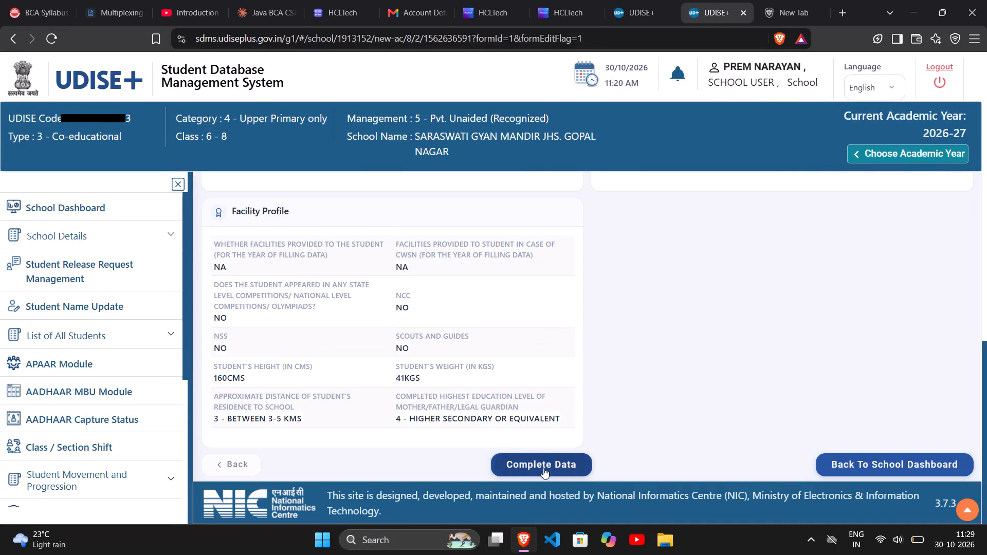
left_click(518, 344)
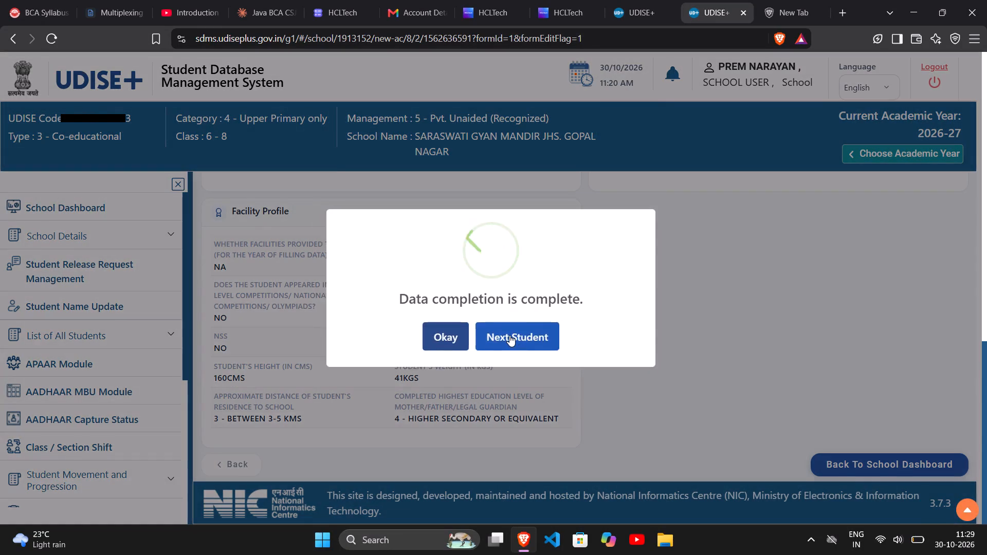
left_click(509, 335)
Leave the General Profile as is, select Social Science, Science and Mathematics as mandatory subjects, save the Enrolment Profile, and proceed to the Facility Profile.
scroll(509, 335, "down", 7)
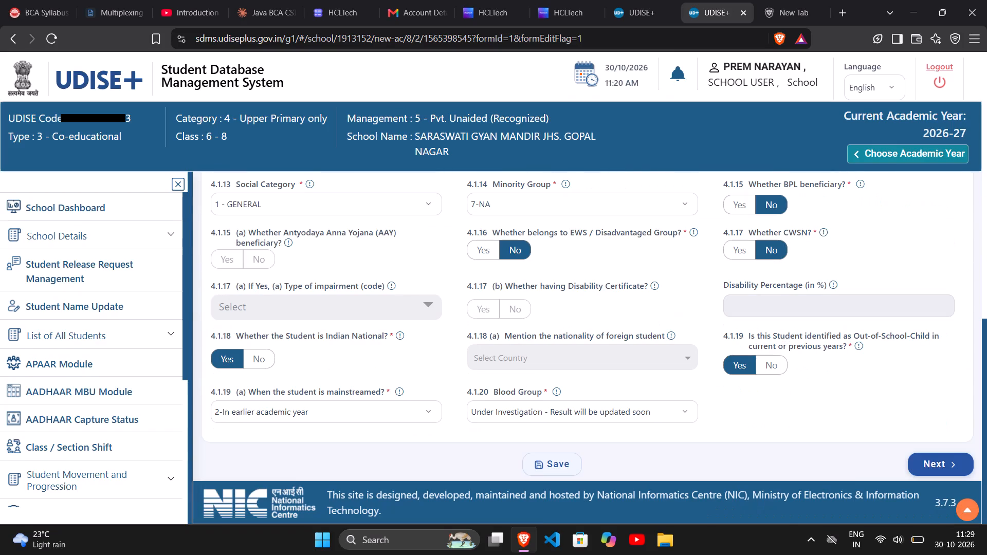
left_click(935, 461)
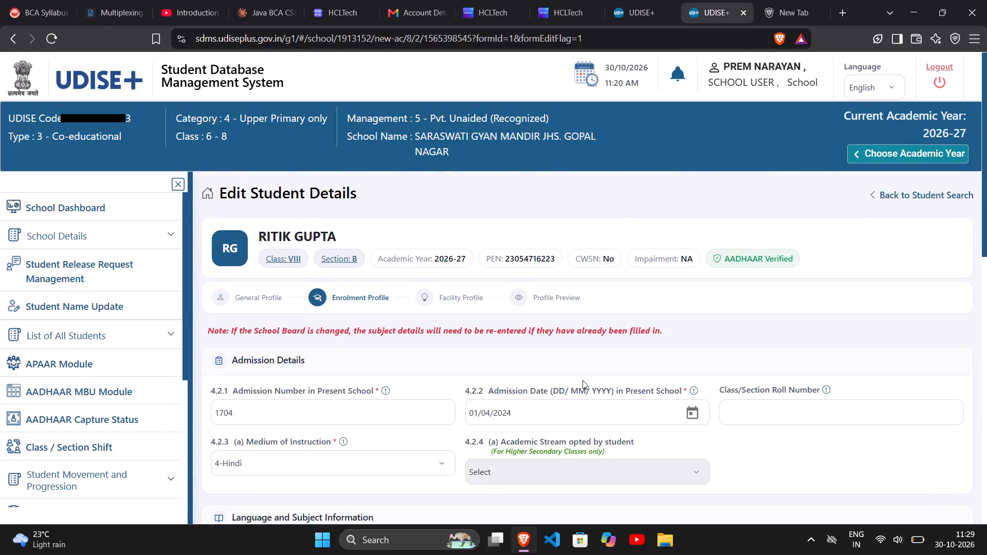
scroll(582, 380, "down", 3)
left_click(311, 436)
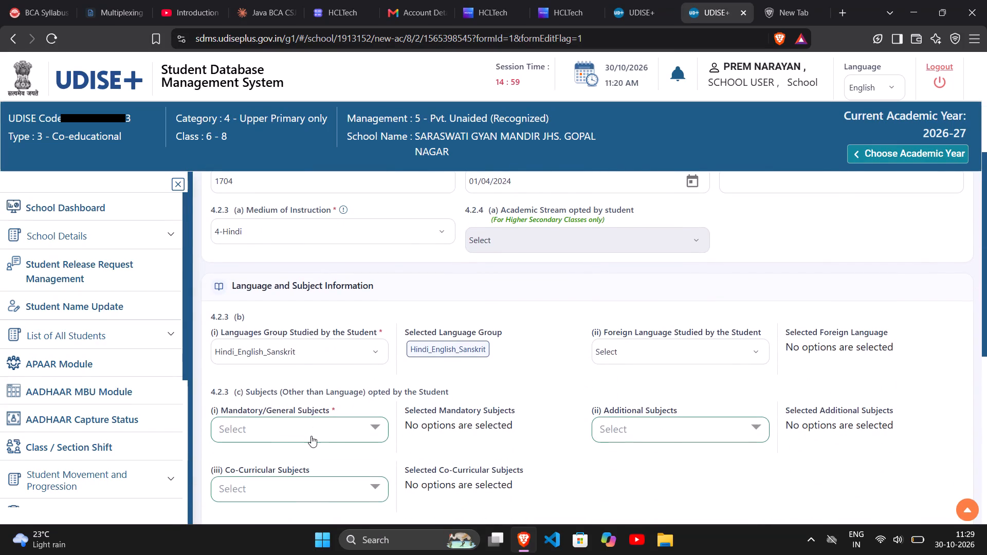
left_click(227, 344)
left_click(225, 327)
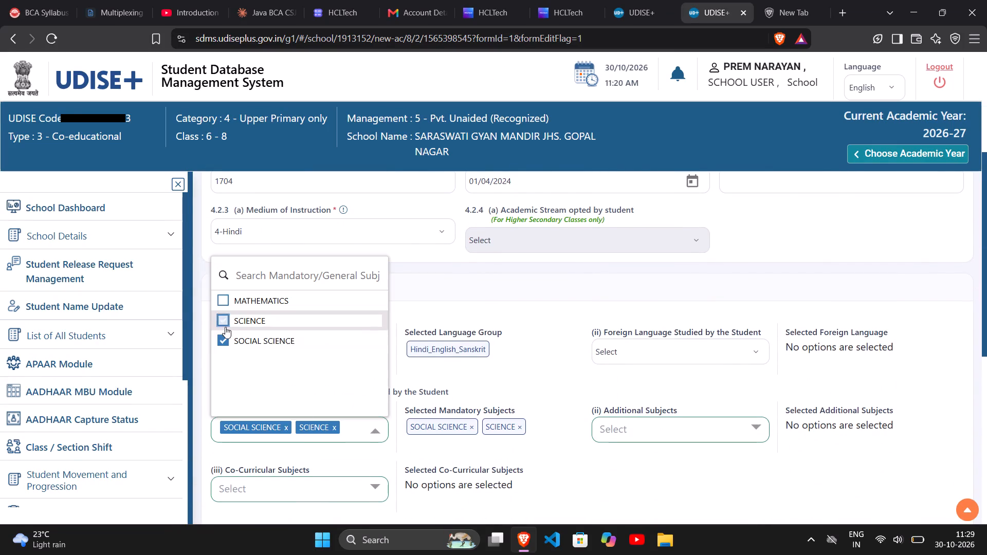
left_click(221, 306)
scroll(508, 444, "down", 3)
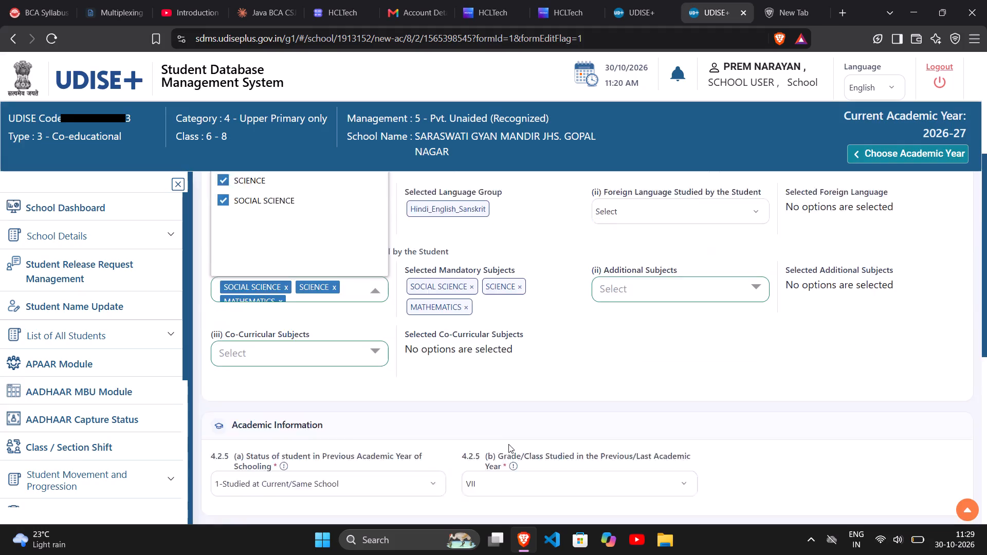
scroll(525, 458, "down", 4)
left_click(576, 462)
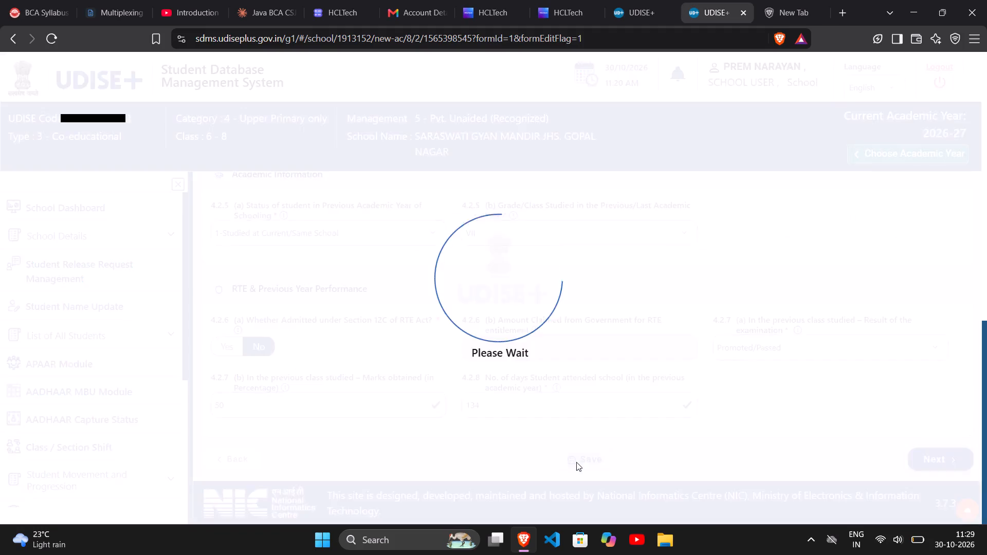
left_click(517, 335)
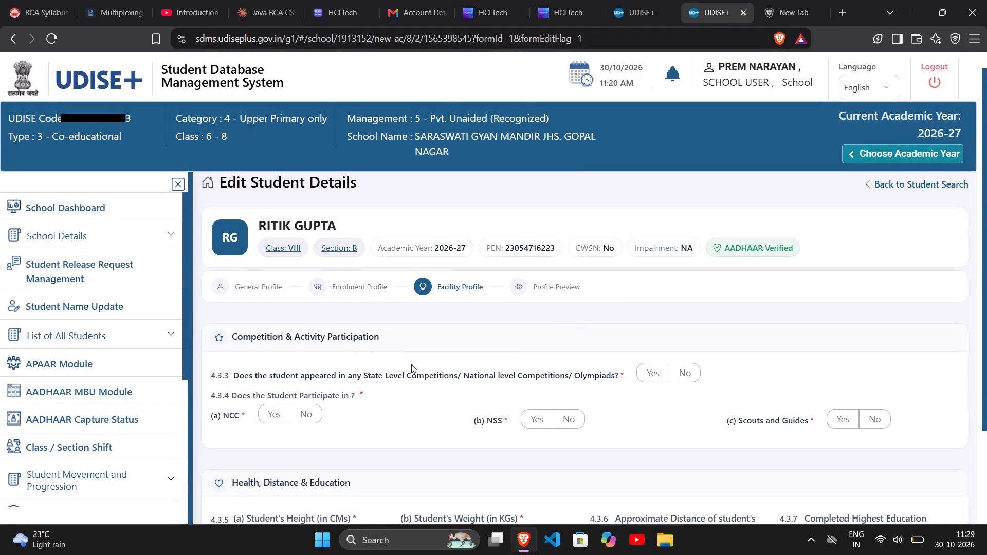
Answer No for NCC, NSS, state or national competitions/Olympiads, and Scouts and Guides for this student.
left_click(312, 414)
left_click(572, 422)
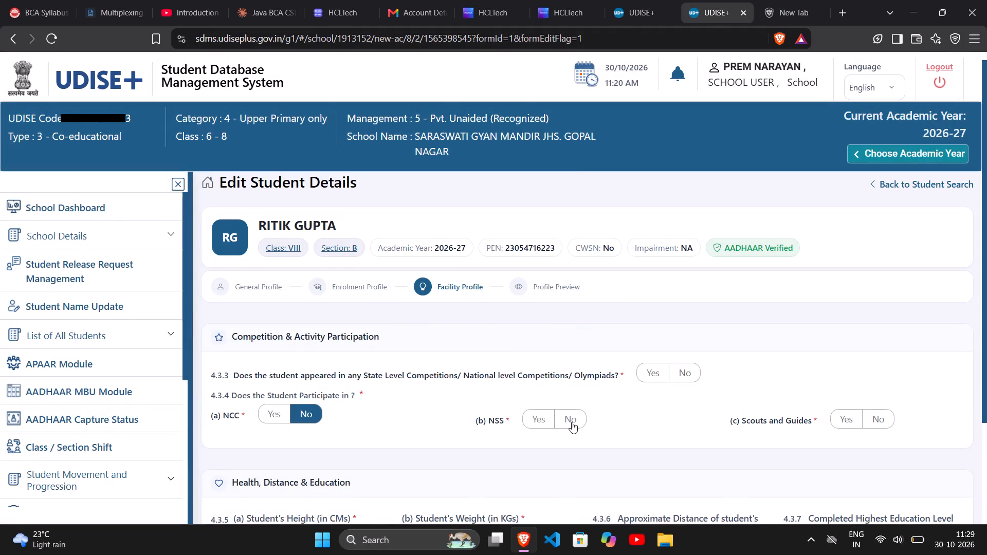
left_click(691, 374)
left_click(885, 422)
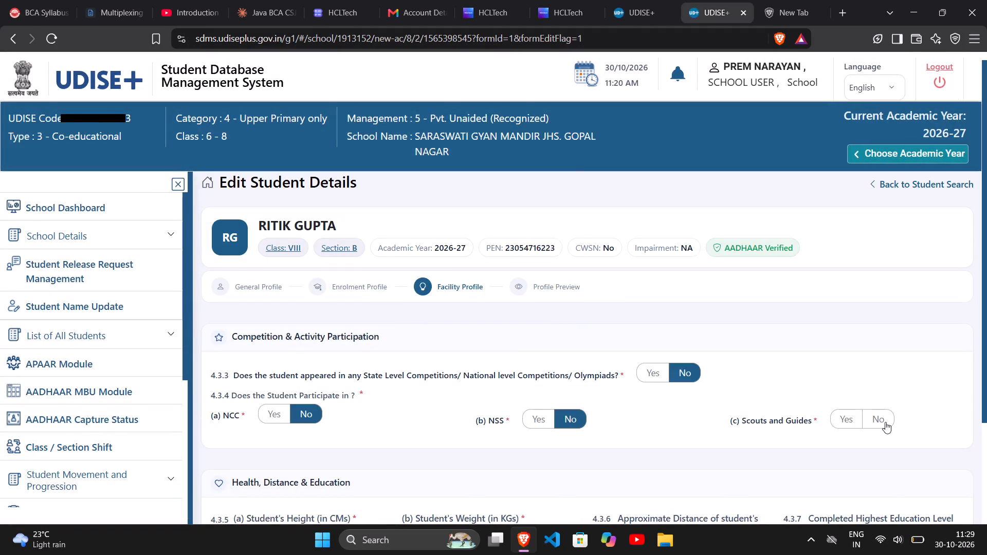
Set this student's height to 162 cm and weight to 42 kg, save the Facility Profile, and proceed to the Profile Preview.
scroll(542, 432, "down", 2)
left_click(289, 399)
scroll(289, 399, "right", 1)
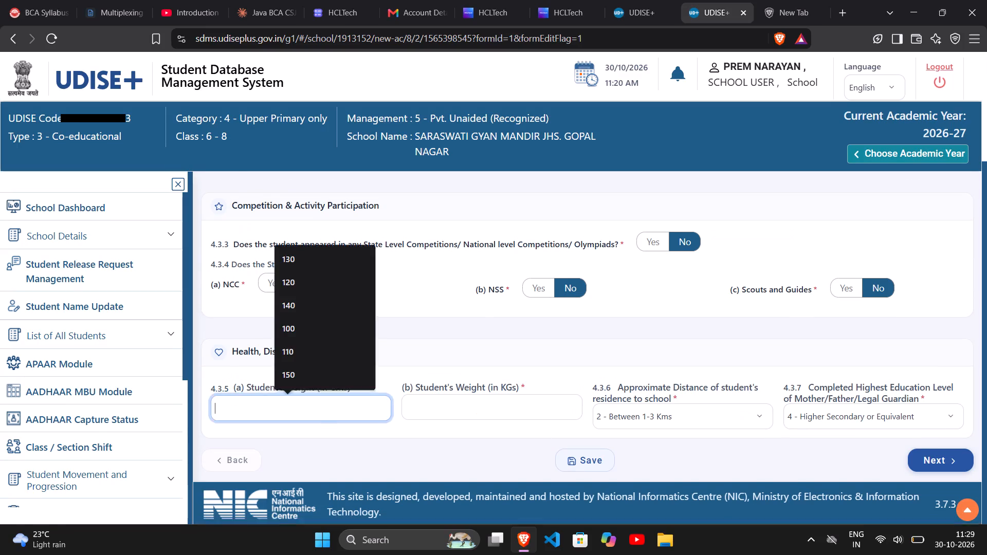
scroll(289, 399, "right", 1)
left_click(265, 428)
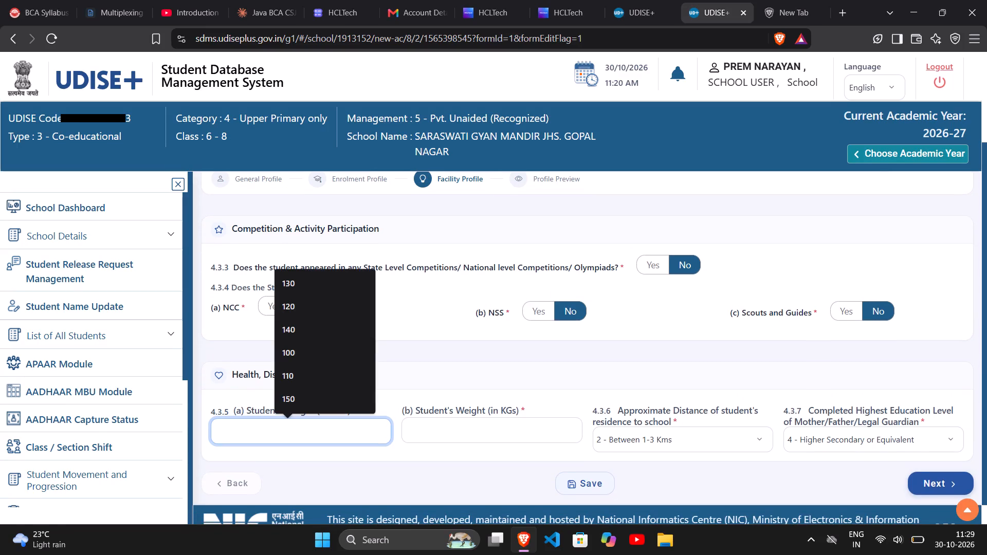
type("162")
left_click(473, 442)
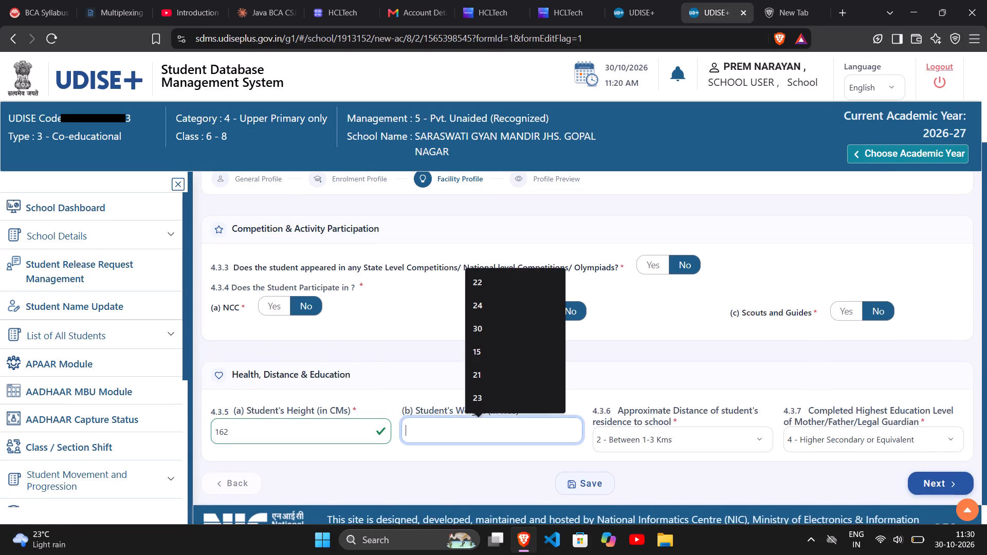
type("42")
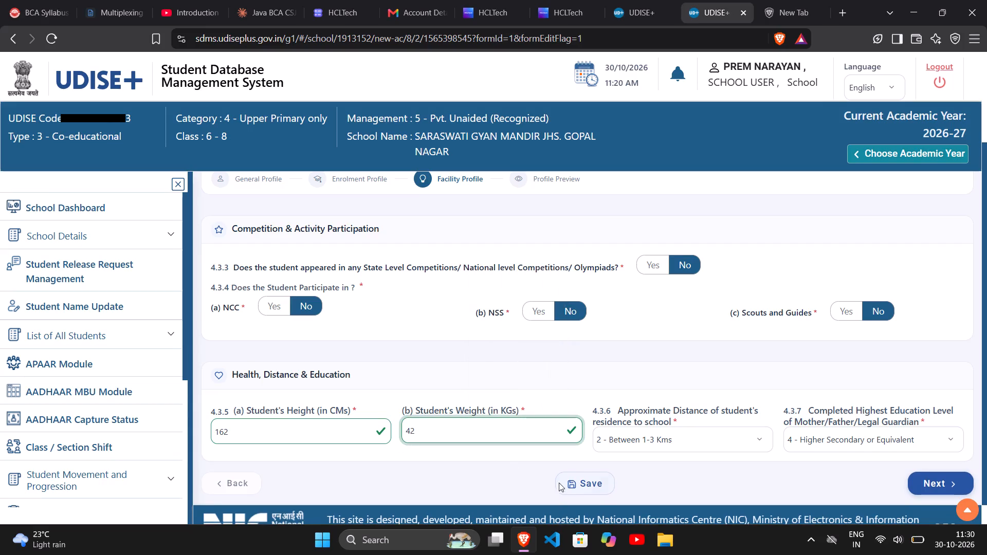
left_click(574, 484)
left_click(506, 335)
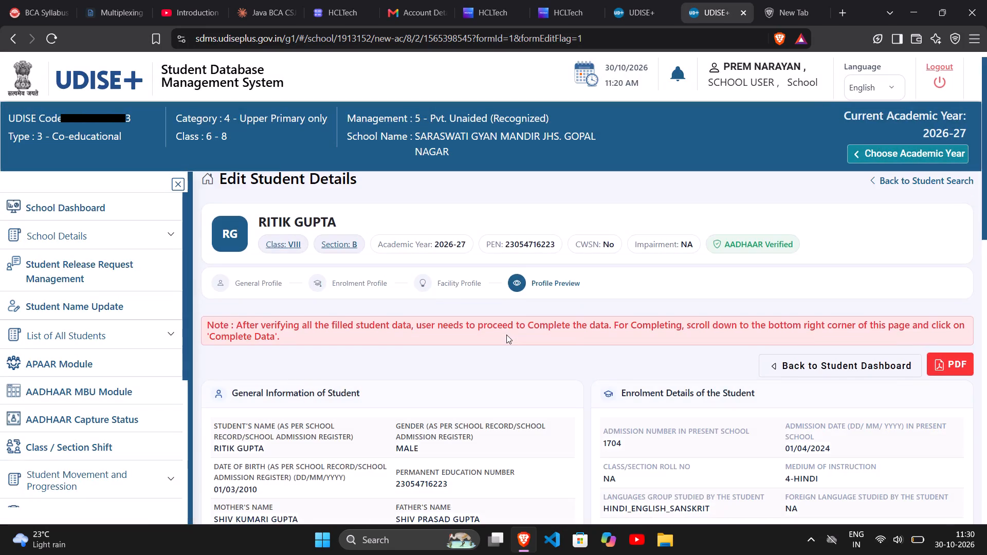
Complete this student's data from the Profile Preview, dismiss the low-battery notice, and move on to the next student.
scroll(506, 335, "down", 8)
left_click(530, 464)
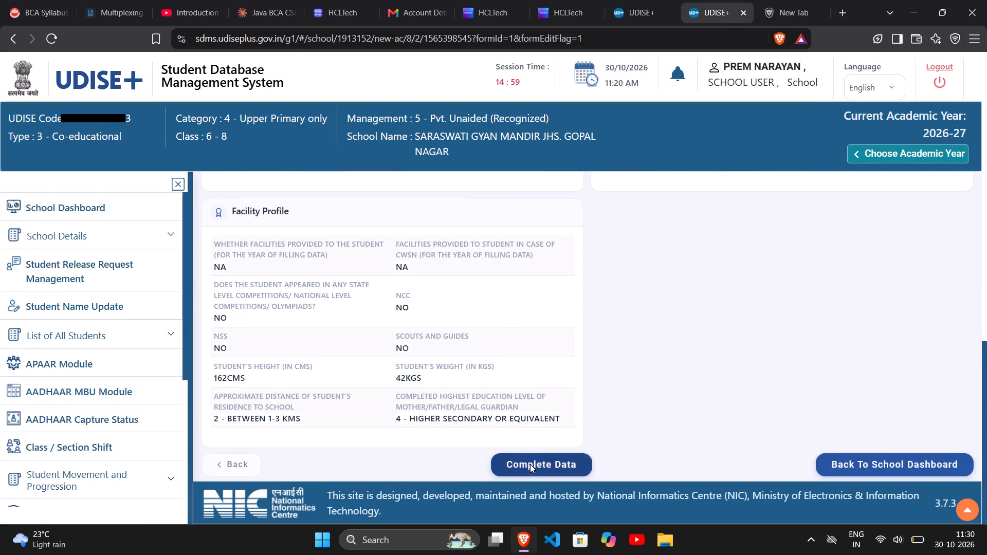
left_click(528, 338)
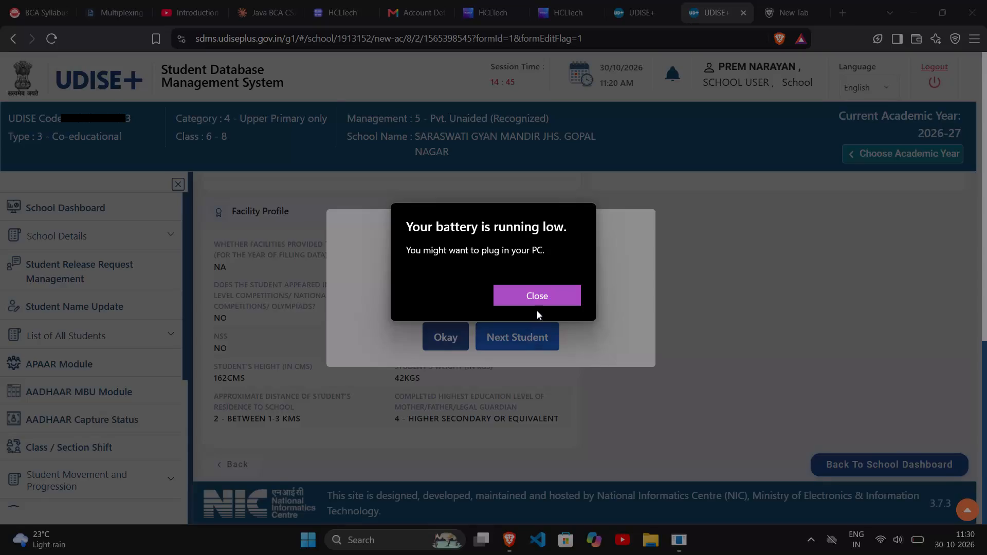
left_click(538, 293)
left_click(525, 332)
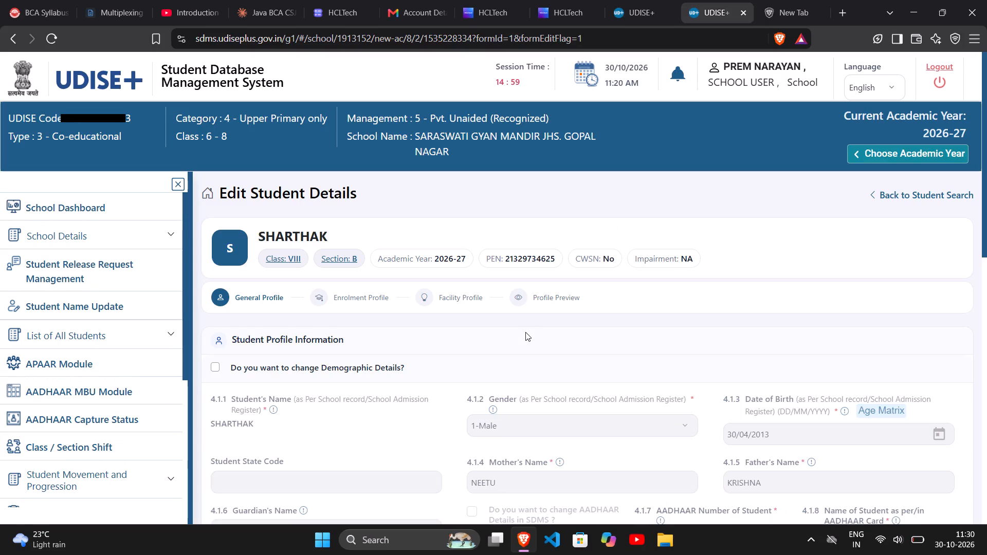
Set the blood group to Under Investigation - Result will be updated soon, save the General Profile, and proceed to the Enrolment Profile.
scroll(525, 332, "down", 11)
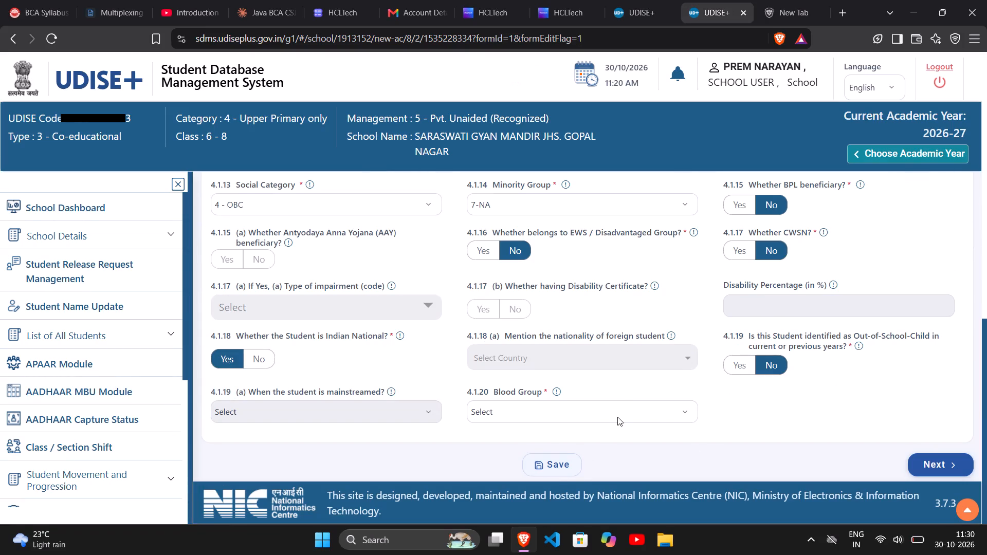
left_click(617, 417)
left_click(579, 394)
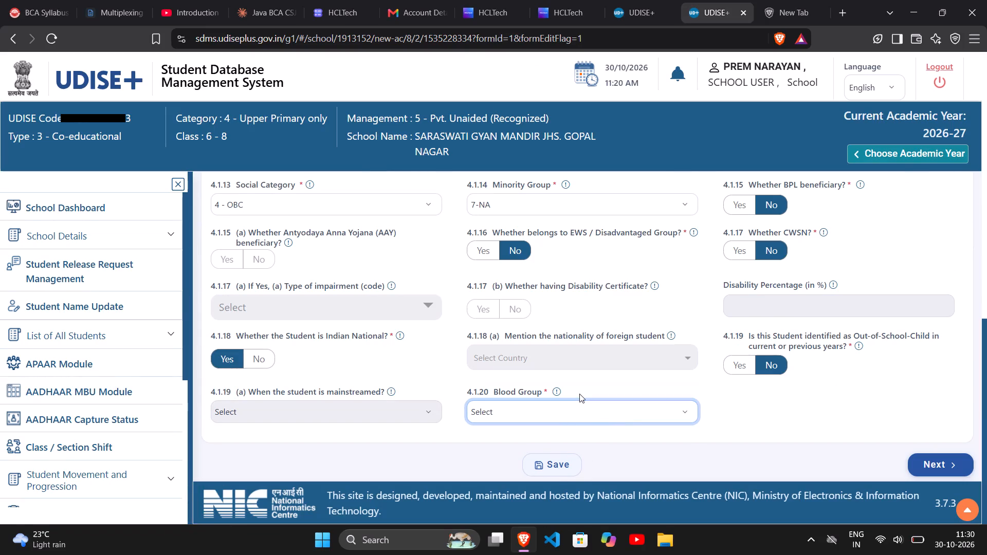
left_click(552, 460)
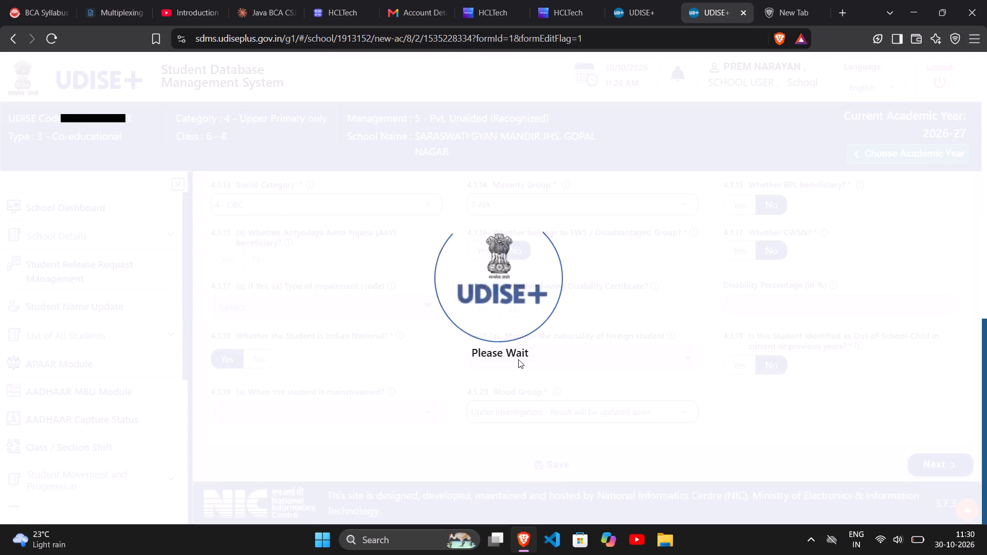
left_click(500, 337)
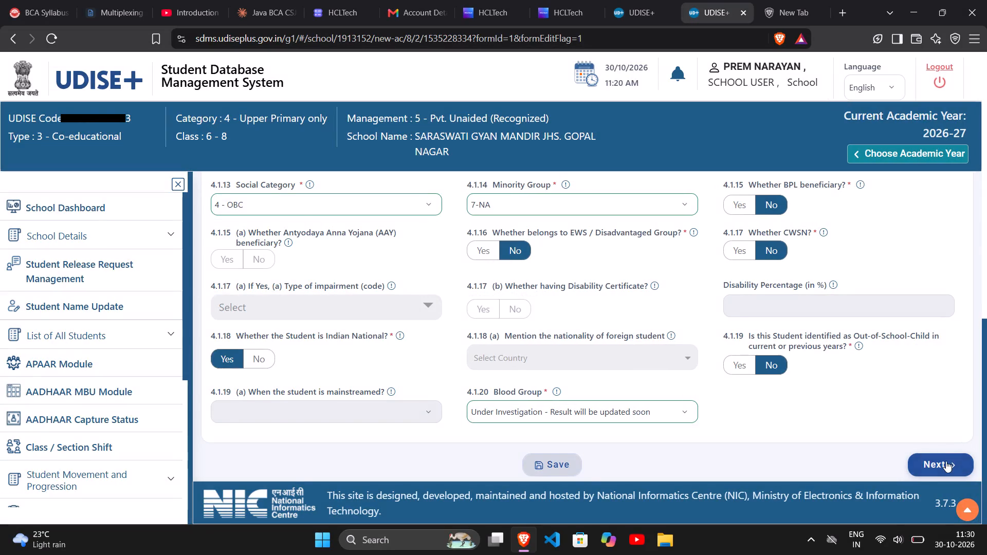
left_click(946, 461)
Select Social Science, Science and Mathematics as mandatory subjects, save the Enrolment Profile, and proceed to the Facility Profile.
scroll(392, 449, "down", 3)
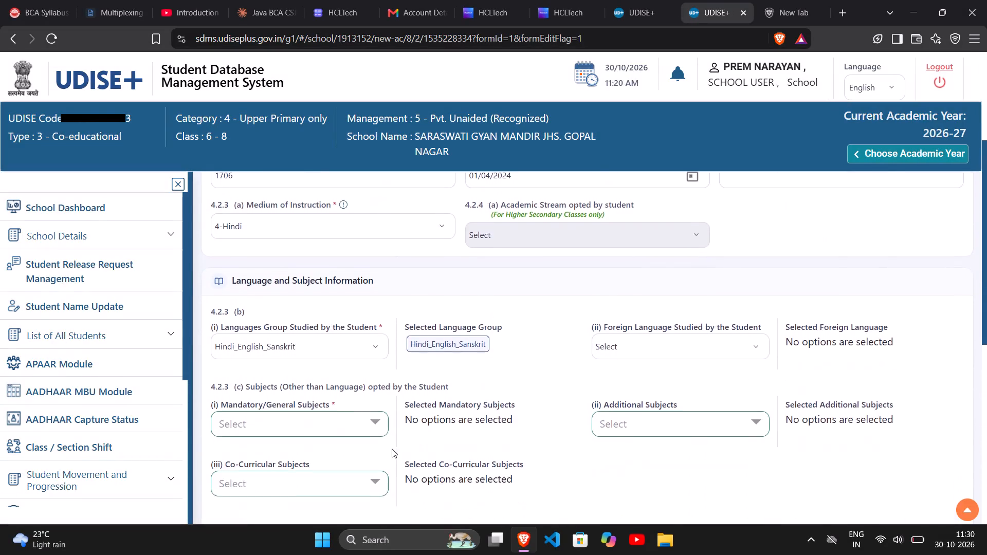
scroll(392, 449, "down", 1)
left_click(349, 397)
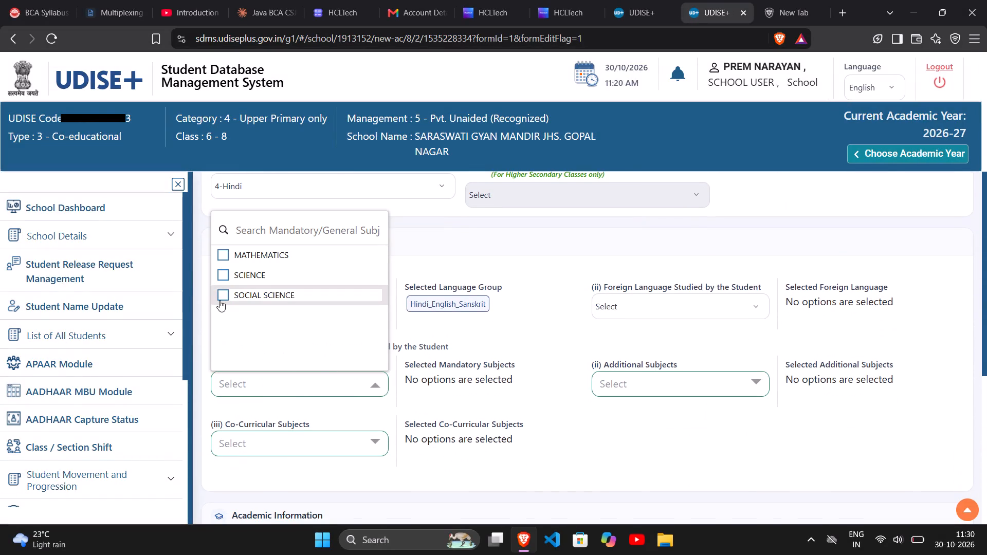
left_click(220, 300)
left_click(222, 278)
left_click(223, 261)
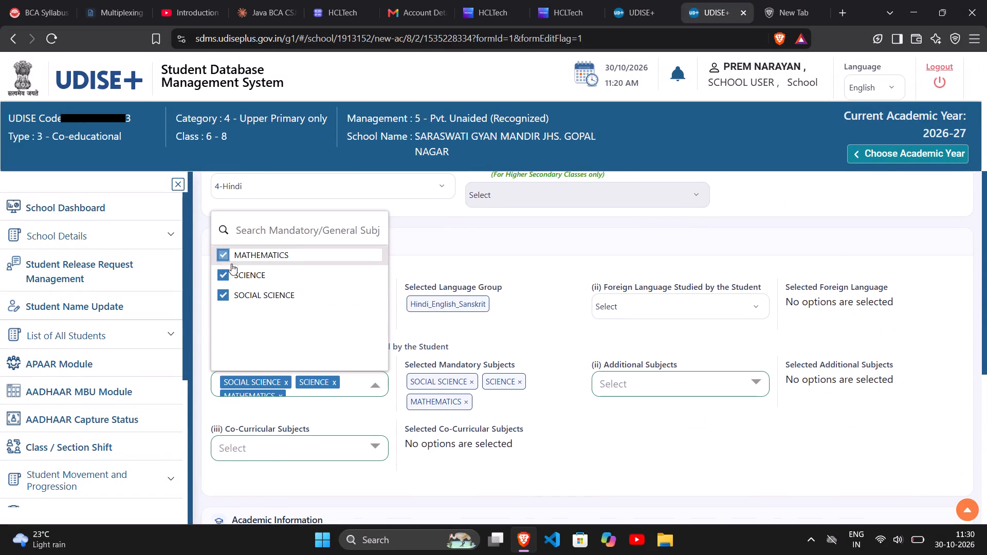
scroll(559, 458, "down", 5)
left_click(566, 464)
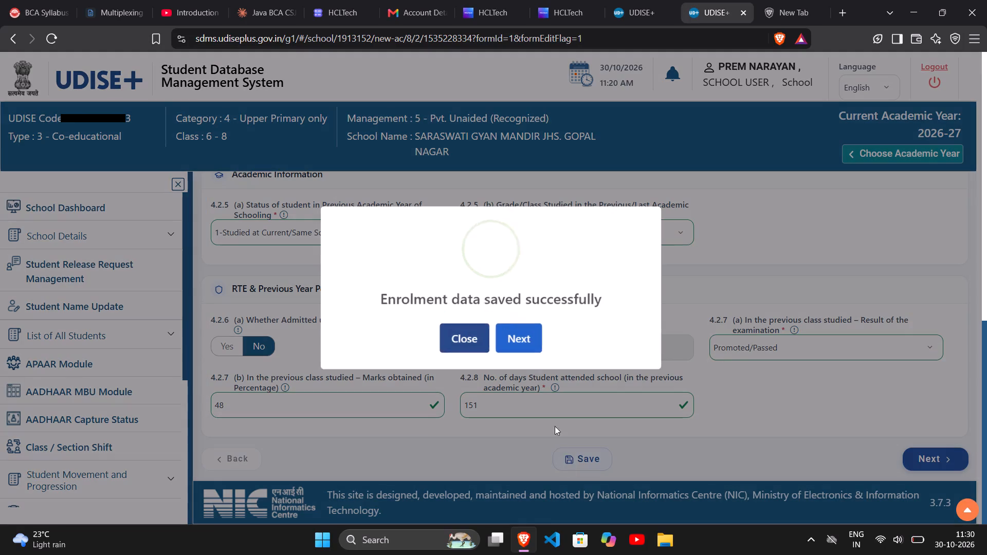
left_click(515, 341)
Answer No for NCC, NSS, state or national competitions/Olympiads, and Scouts and Guides for this student.
scroll(515, 341, "down", 1)
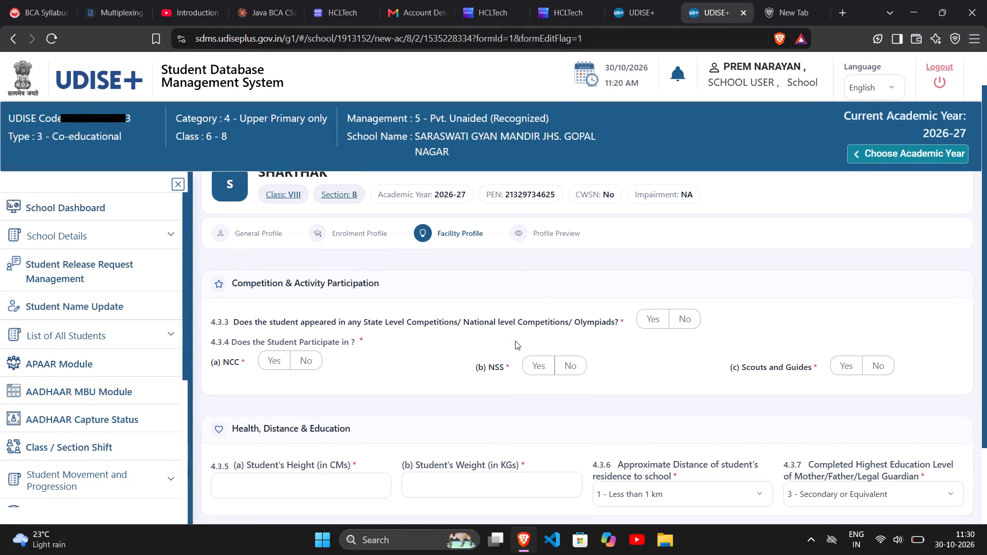
left_click(299, 355)
left_click(557, 367)
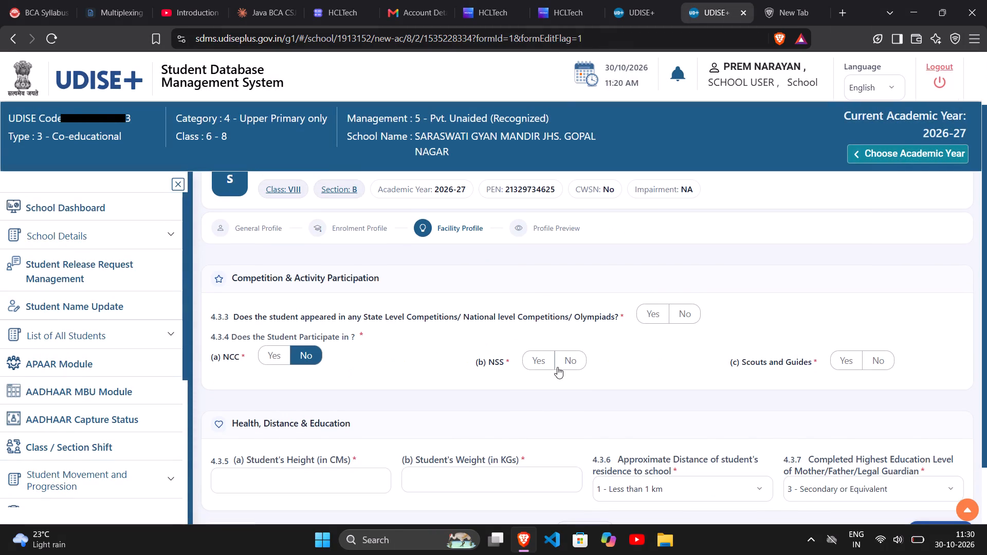
left_click(680, 310)
left_click(873, 359)
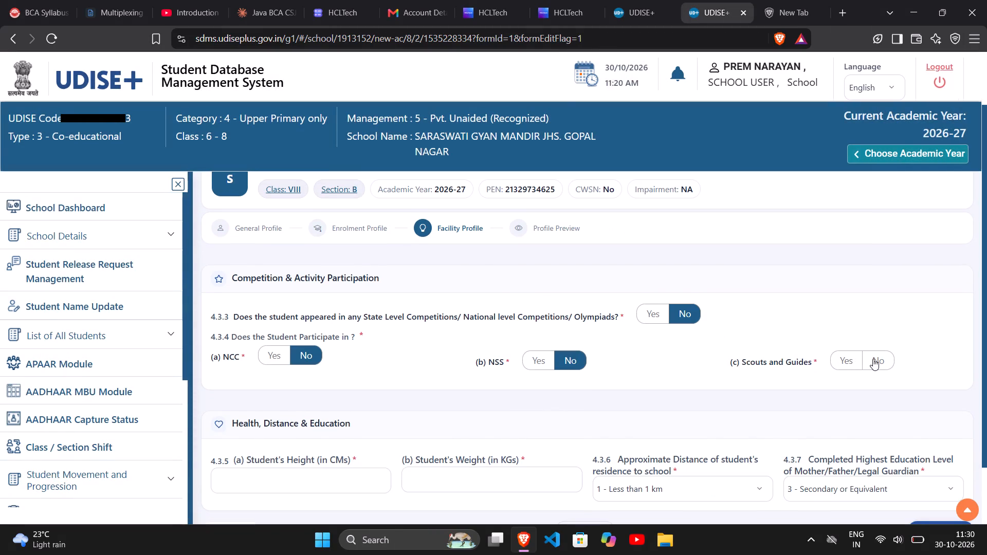
Set this student's height to 158 cm and weight to 37 kg, save the Facility Profile, and proceed to the Profile Preview.
scroll(457, 342, "right", 1)
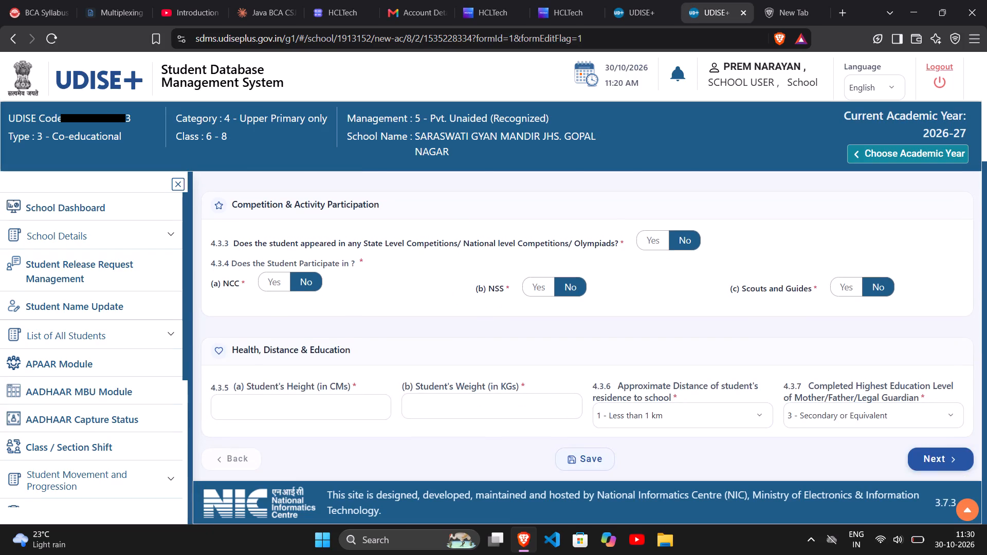
left_click(257, 417)
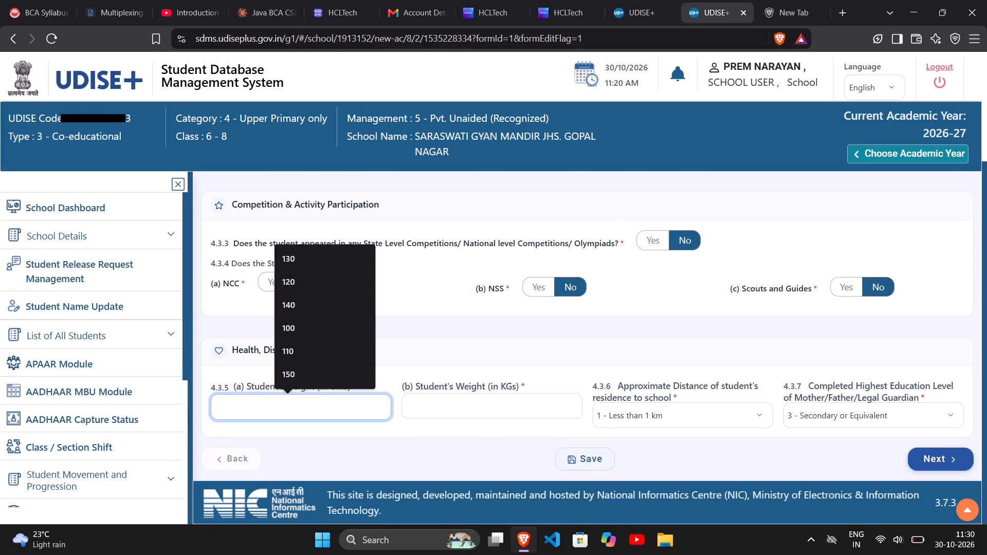
type("158")
left_click(473, 397)
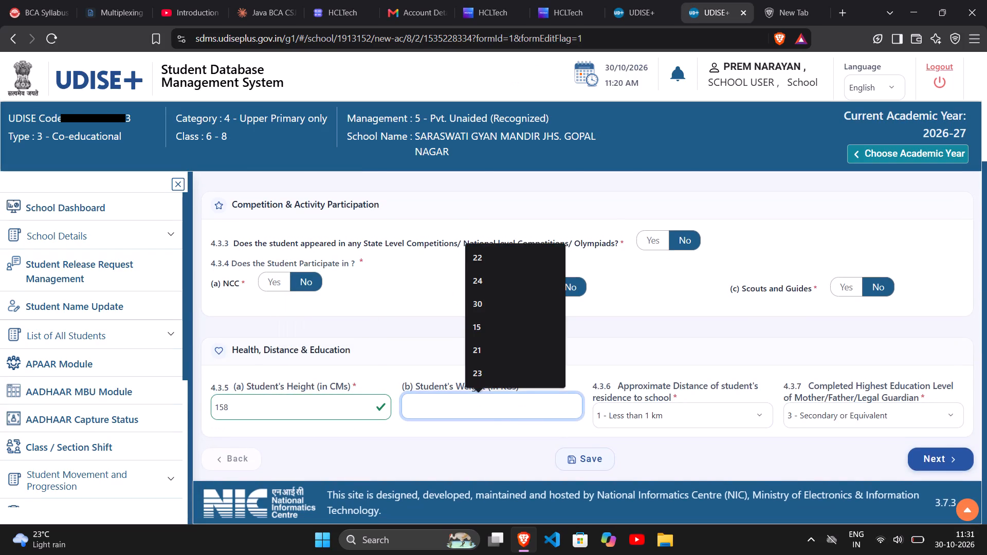
type("37")
left_click(598, 464)
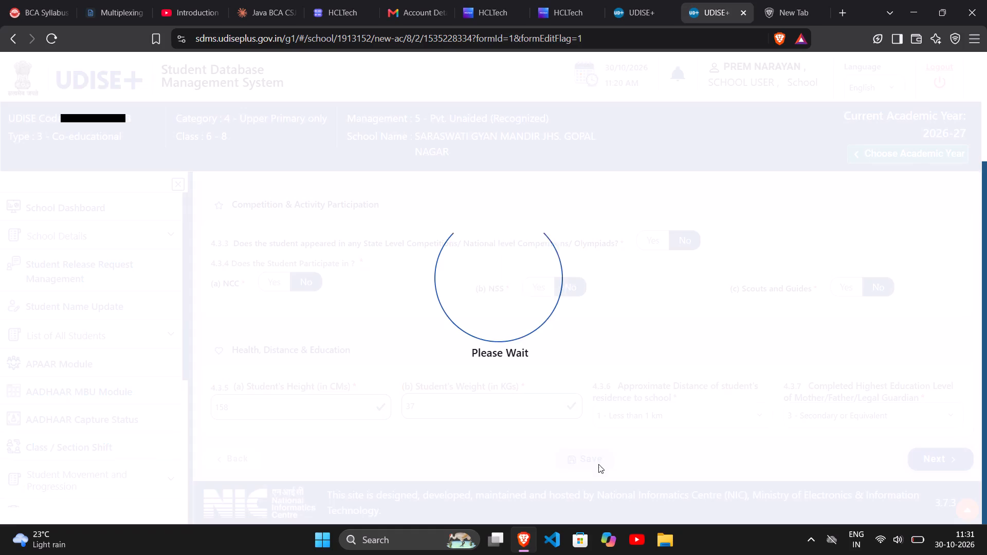
left_click(518, 334)
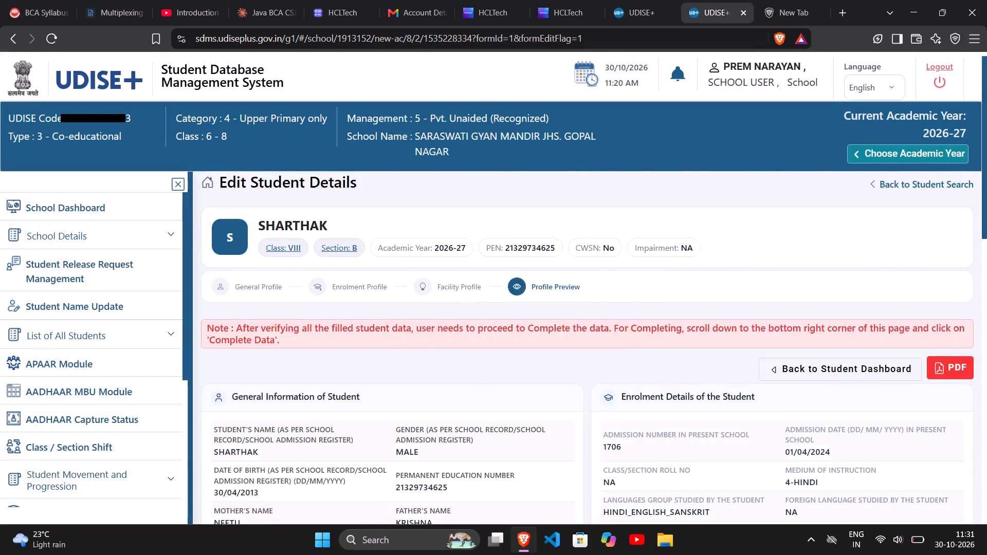
Complete this student's data from the Profile Preview and move on to the next student.
scroll(518, 334, "down", 9)
left_click(538, 460)
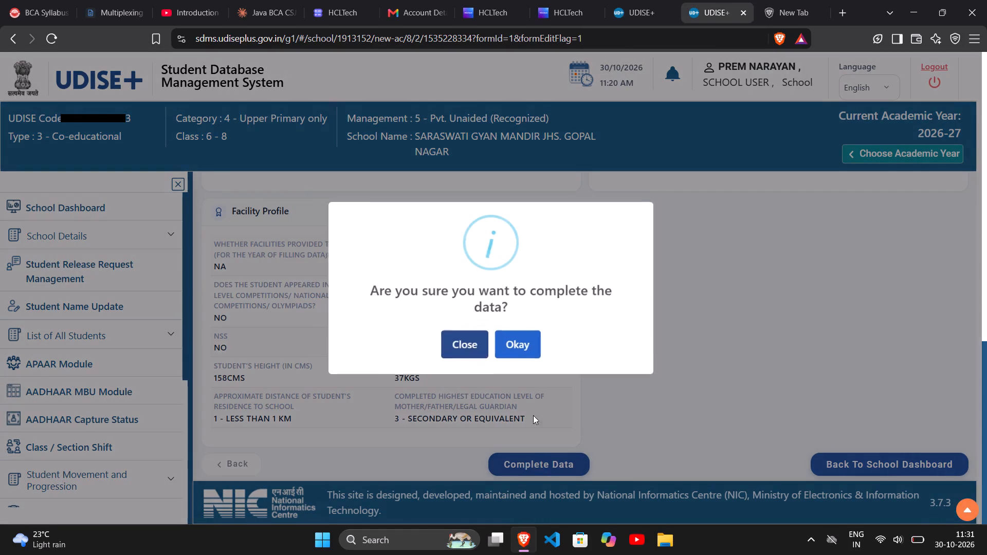
left_click(531, 353)
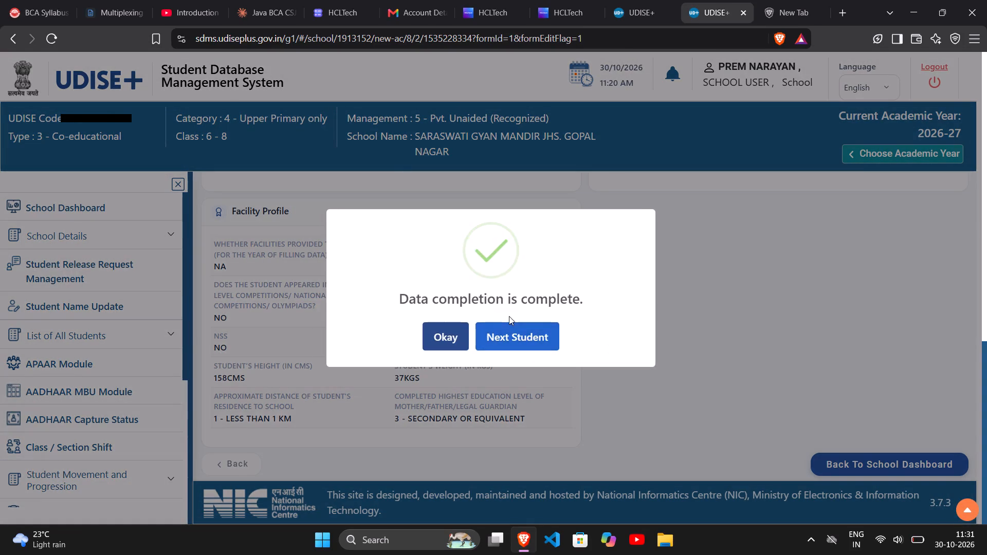
left_click(509, 331)
Save this student's General Profile without changing any field and proceed to the Enrolment Profile.
scroll(509, 331, "down", 14)
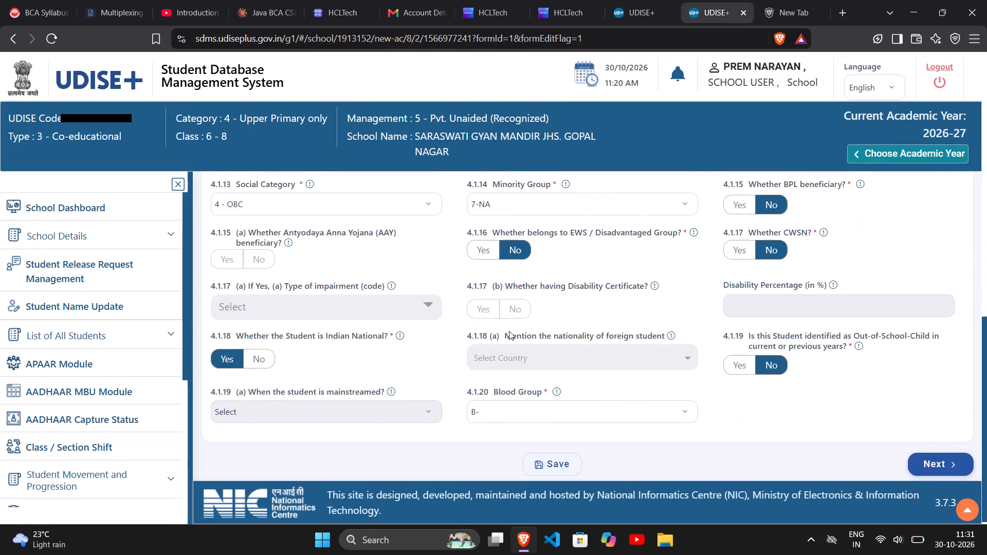
left_click(547, 465)
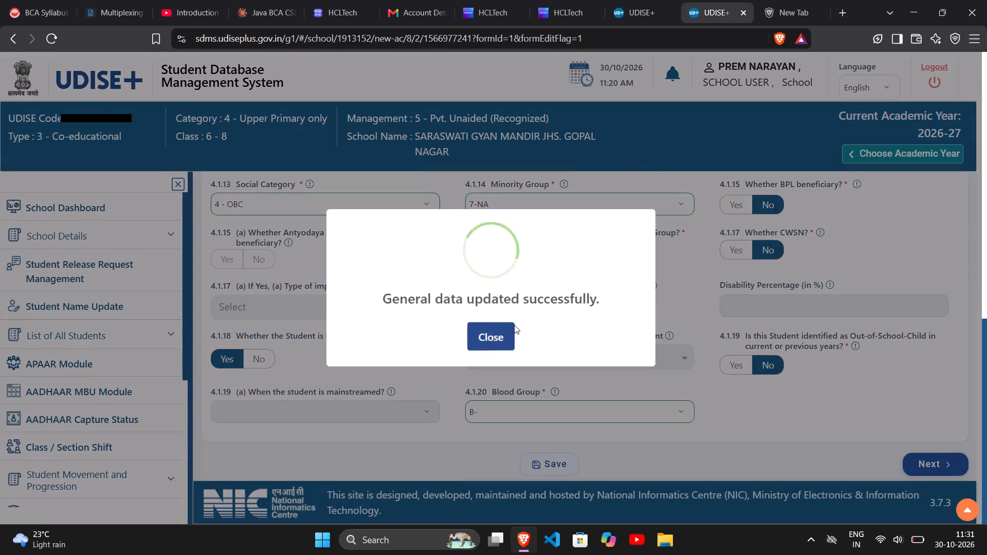
left_click(503, 329)
left_click(954, 466)
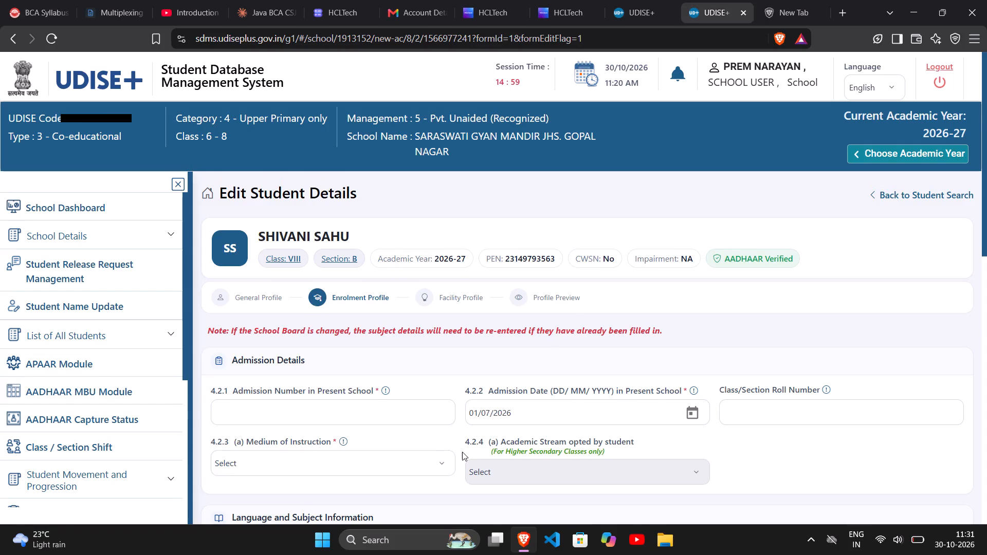
Set the medium of instruction to 19-English and the languages group studied to Hindi_English_Sanskrit.
scroll(486, 454, "down", 2)
left_click(390, 305)
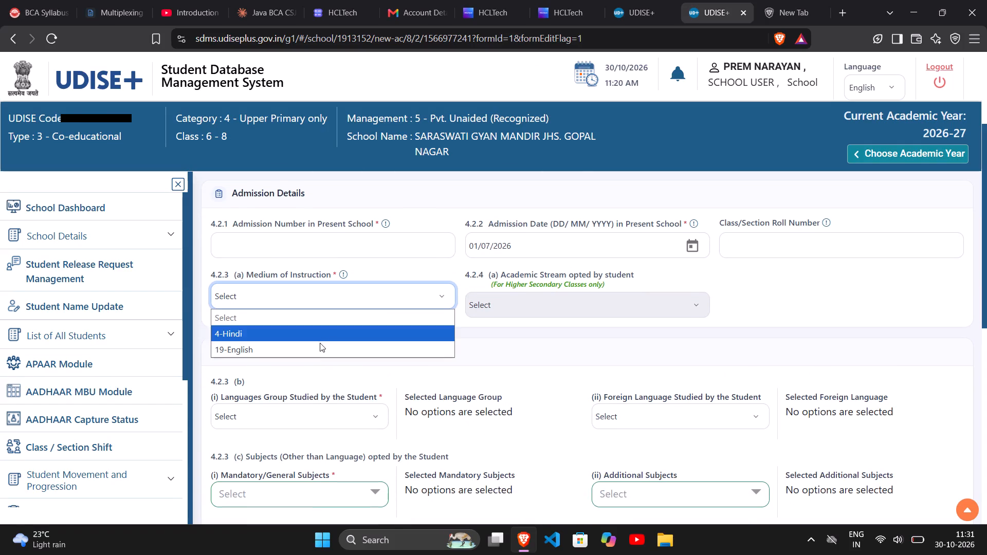
left_click(319, 344)
scroll(598, 373, "down", 1)
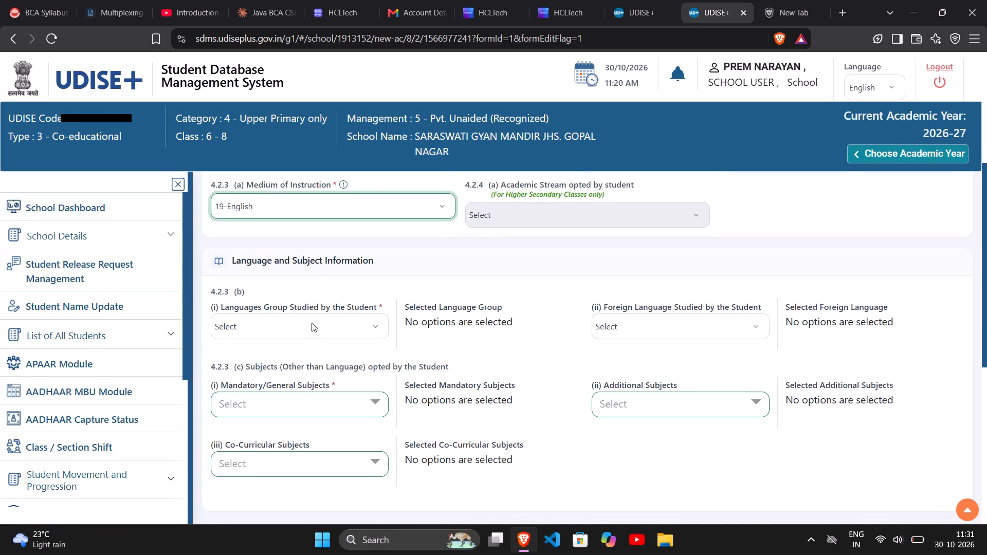
left_click(312, 323)
left_click(298, 356)
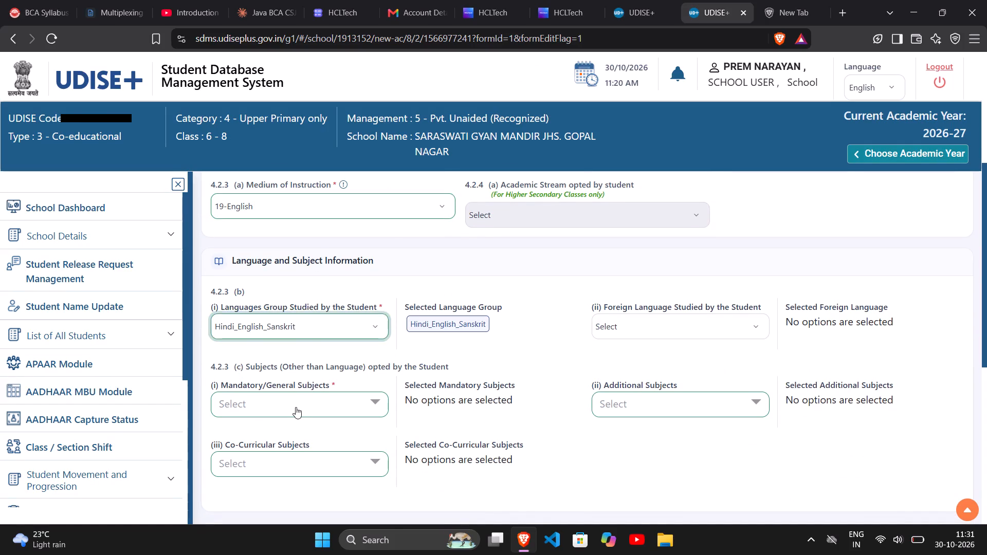
Select Social Science, Science and Mathematics as this student's mandatory subjects.
left_click(296, 407)
left_click(236, 312)
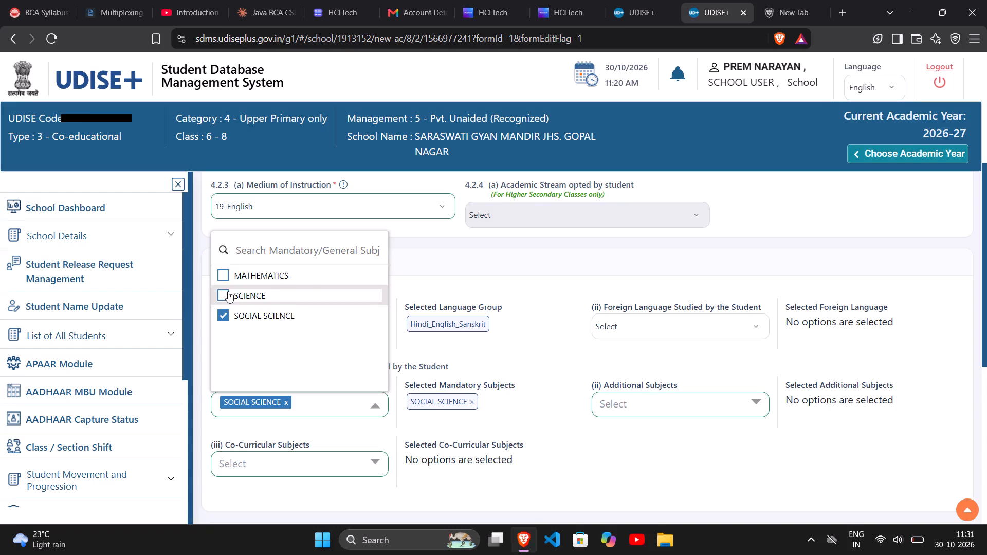
left_click(228, 291)
left_click(228, 277)
scroll(500, 380, "down", 2)
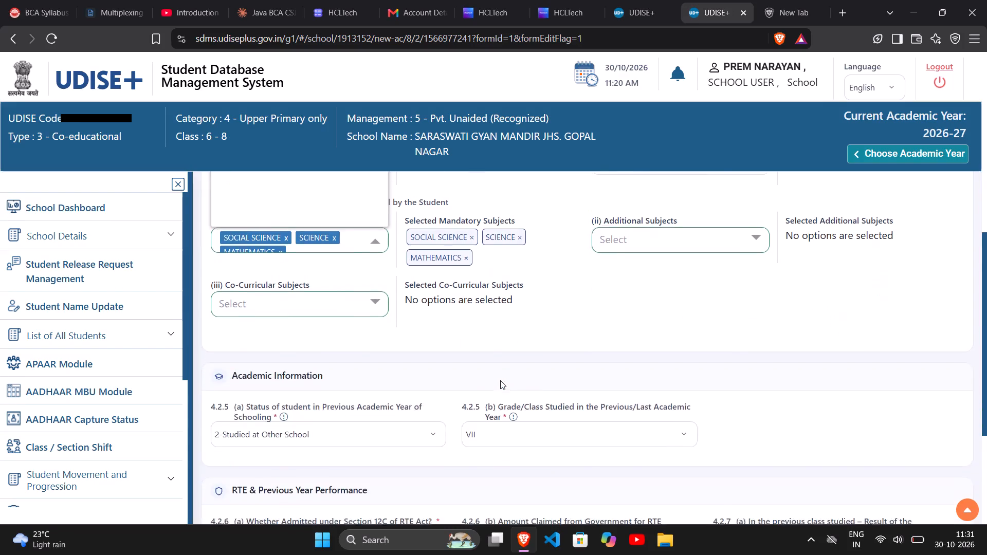
scroll(500, 380, "down", 4)
scroll(642, 364, "up", 8)
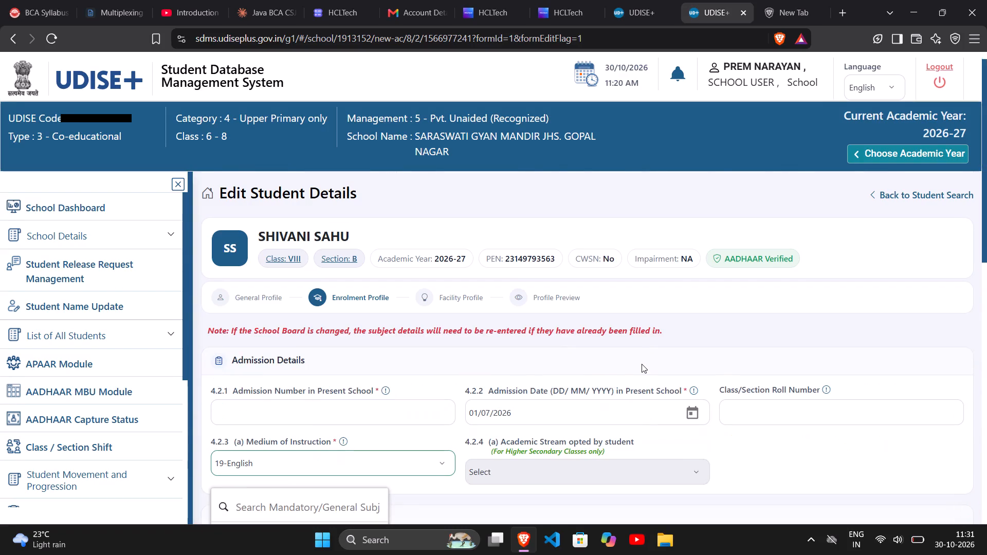
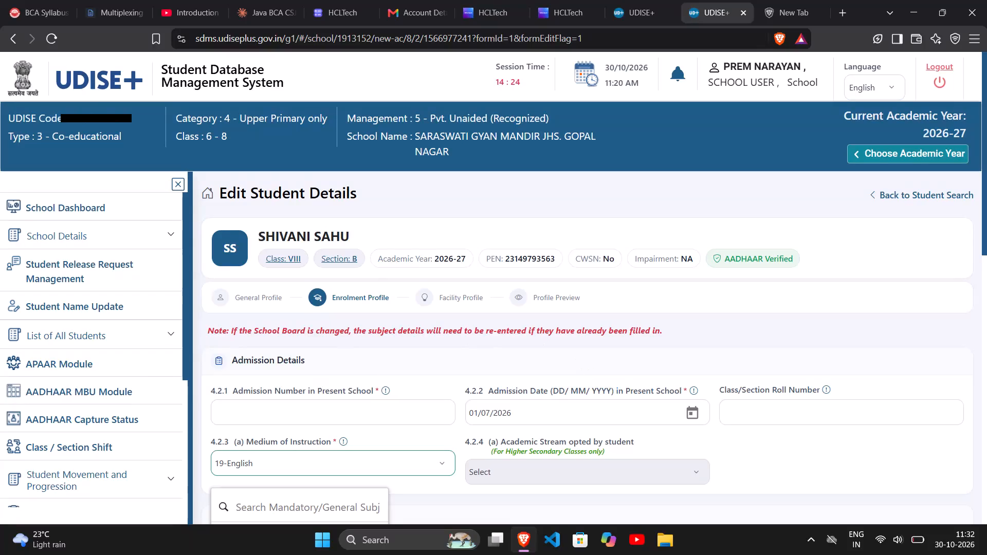
Enter the student's admission number in present school, save the Enrolment Profile and proceed to the Facility Profile.
left_click(277, 422)
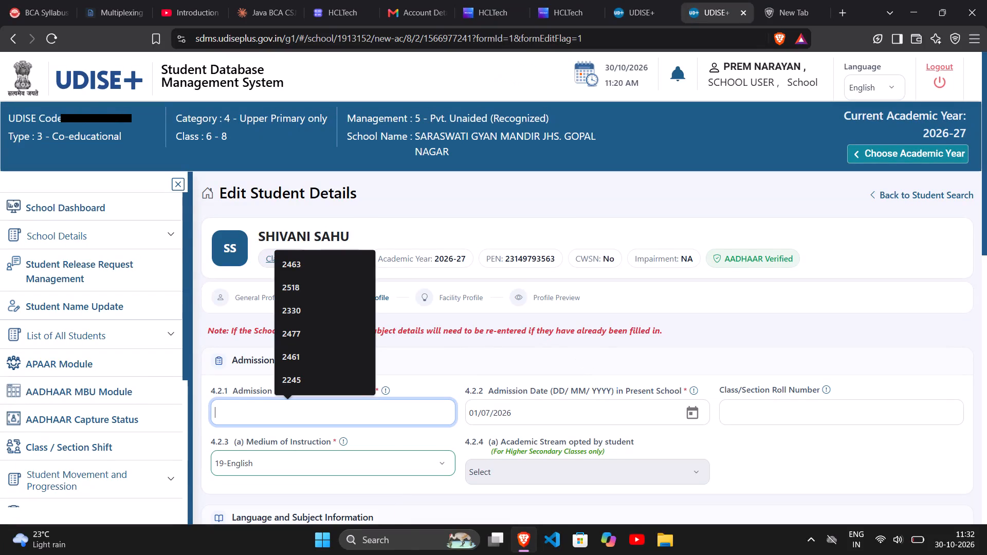
type("1798")
scroll(277, 422, "down", 9)
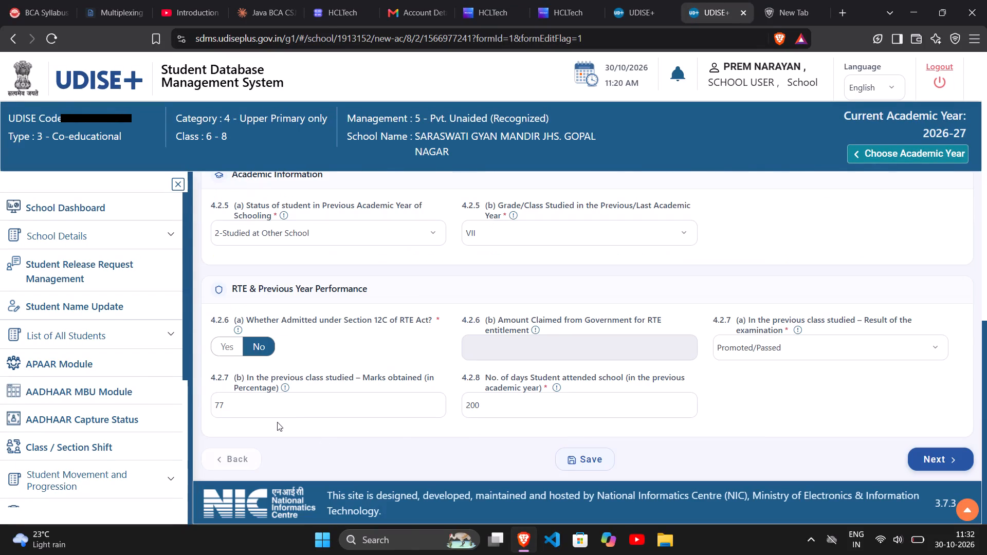
left_click(586, 448)
left_click(522, 337)
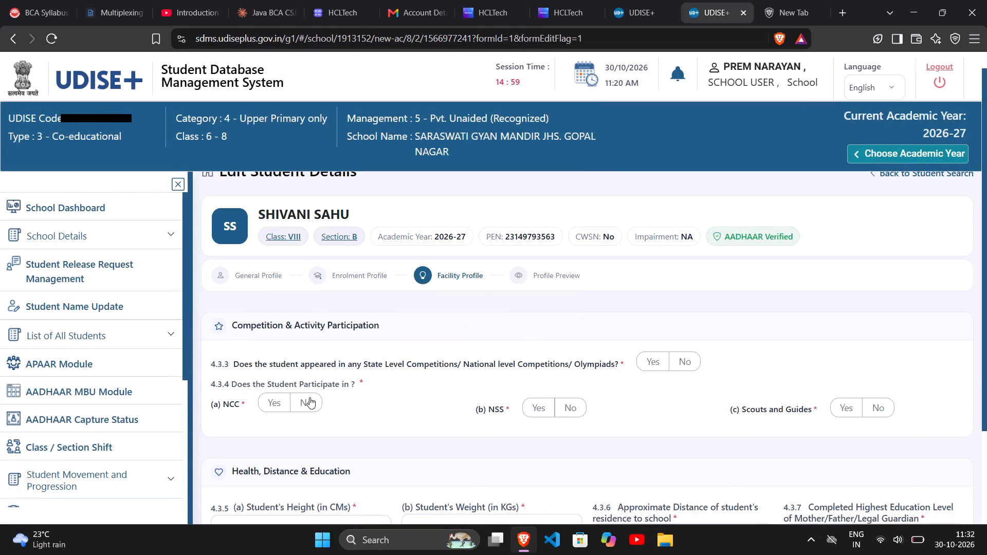
Answer No for NCC, NSS, state or national level competitions, and Scouts and Guides for this student.
left_click(307, 395)
left_click(573, 402)
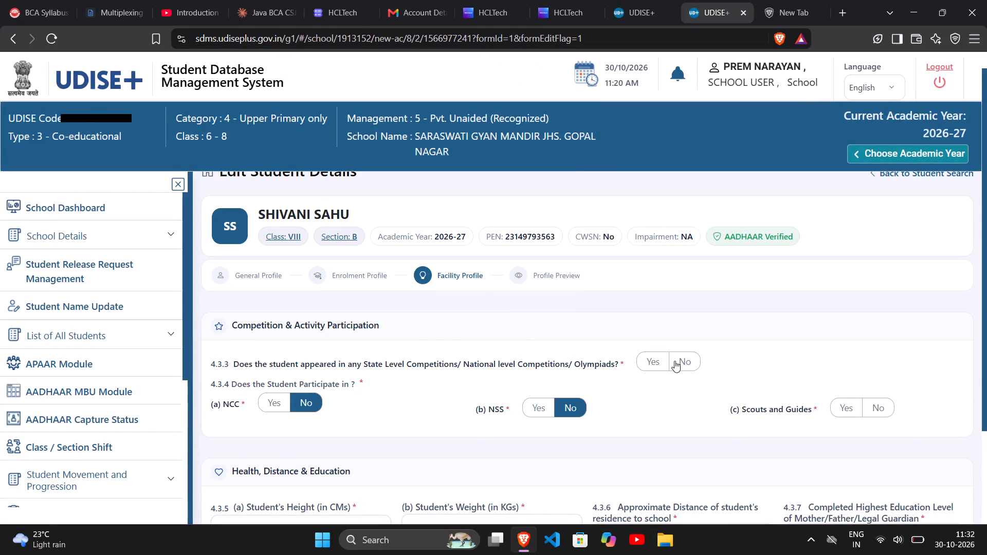
left_click(674, 361)
left_click(876, 408)
Enter this student's height as 150 cm and weight as 37 kg.
scroll(505, 390, "down", 2)
scroll(252, 408, "down", 1)
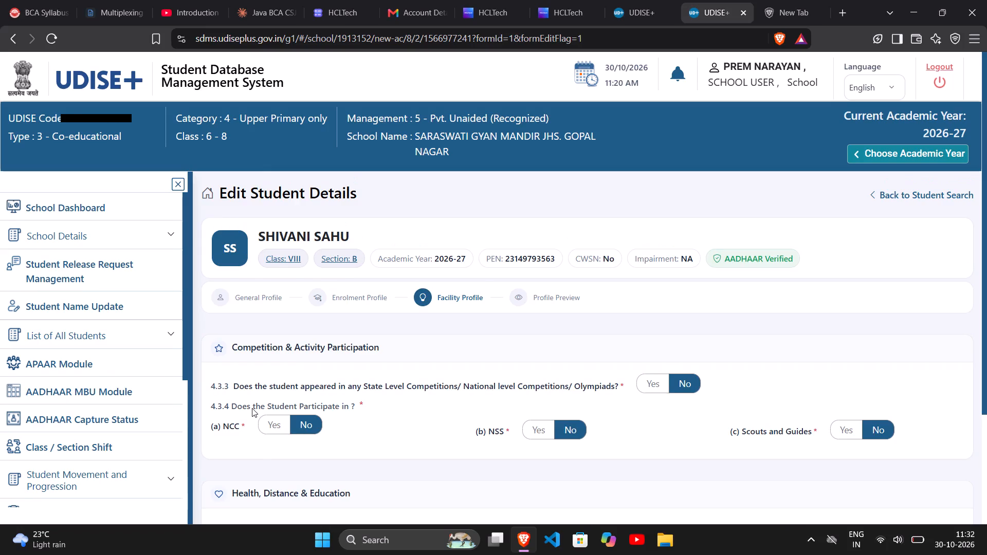
scroll(252, 408, "down", 1)
left_click(248, 412)
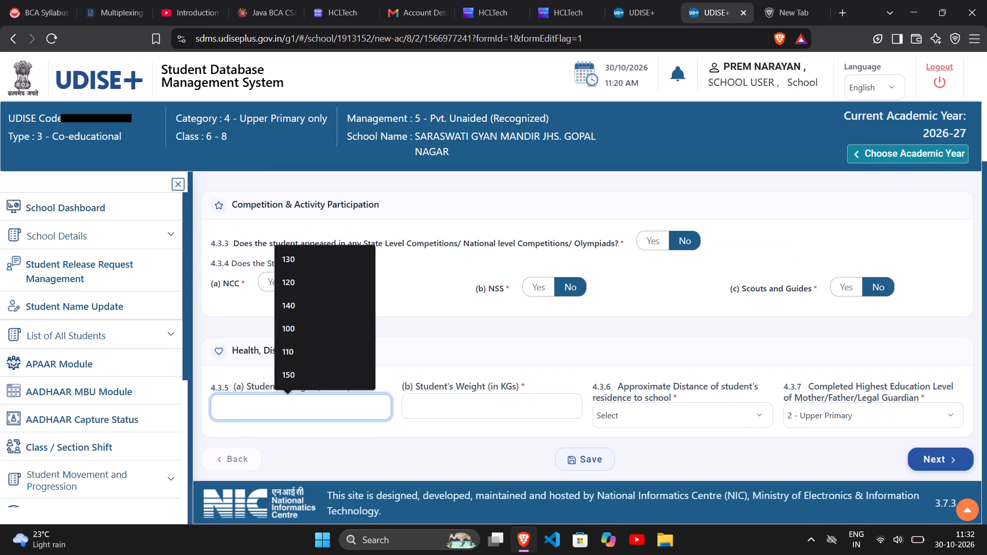
type("150")
left_click(454, 411)
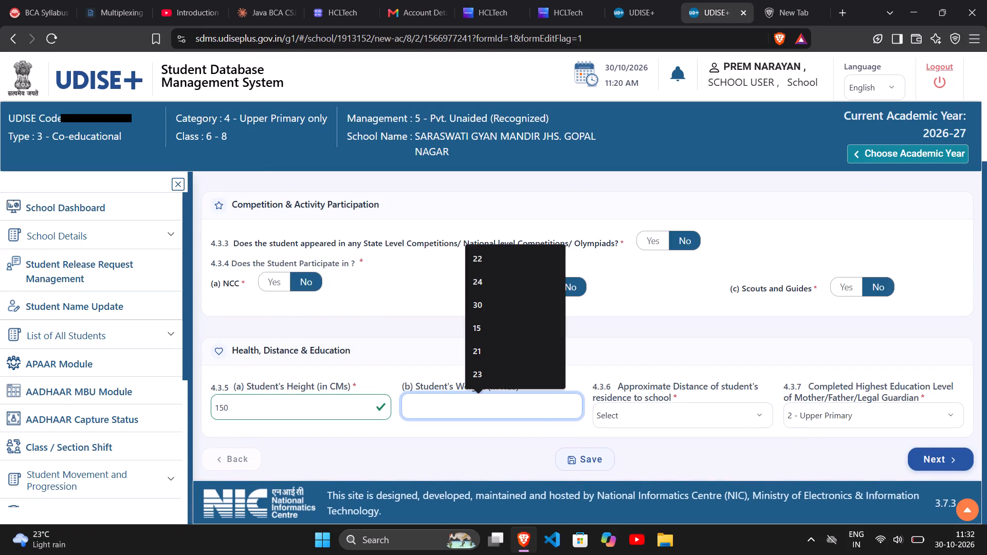
key("7")
key("BackSpace")
type("377")
key("BackSpace")
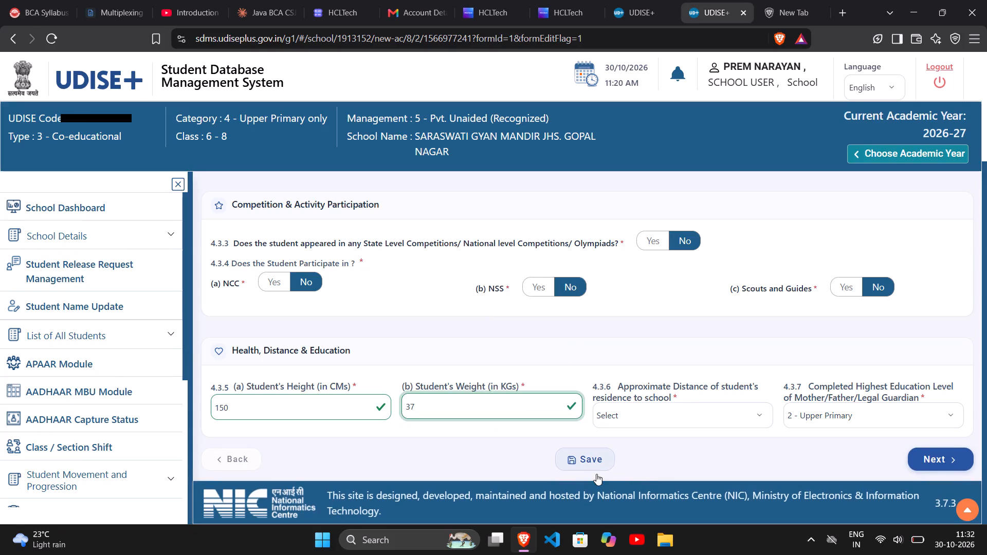
Set the distance from residence to school to 2 - Between 1-3 Kms, save the Facility Profile and proceed to the Profile Preview.
left_click(593, 462)
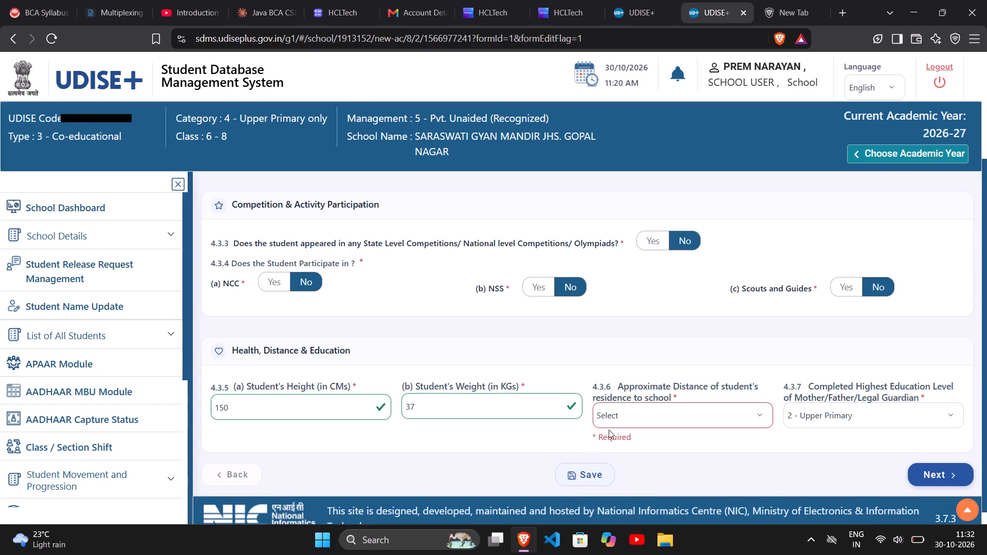
left_click(630, 409)
left_click(651, 464)
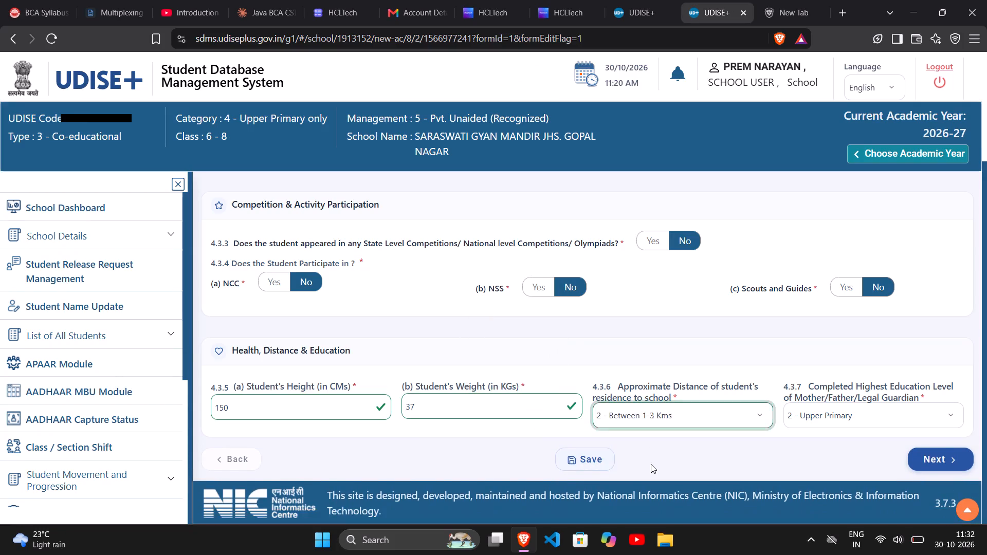
left_click(579, 459)
left_click(527, 338)
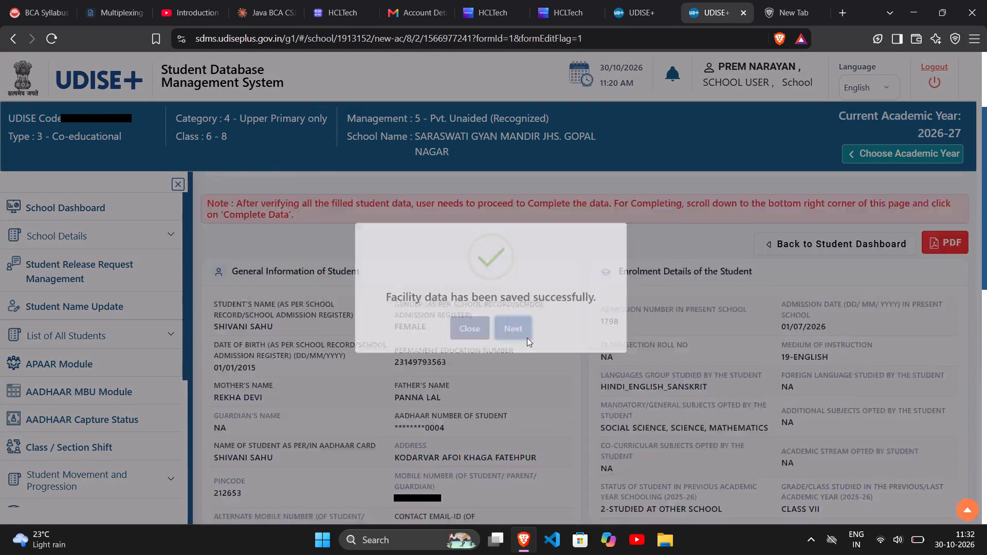
Complete this student's data from the Profile Preview and move on to the next student.
scroll(527, 338, "down", 8)
left_click(548, 472)
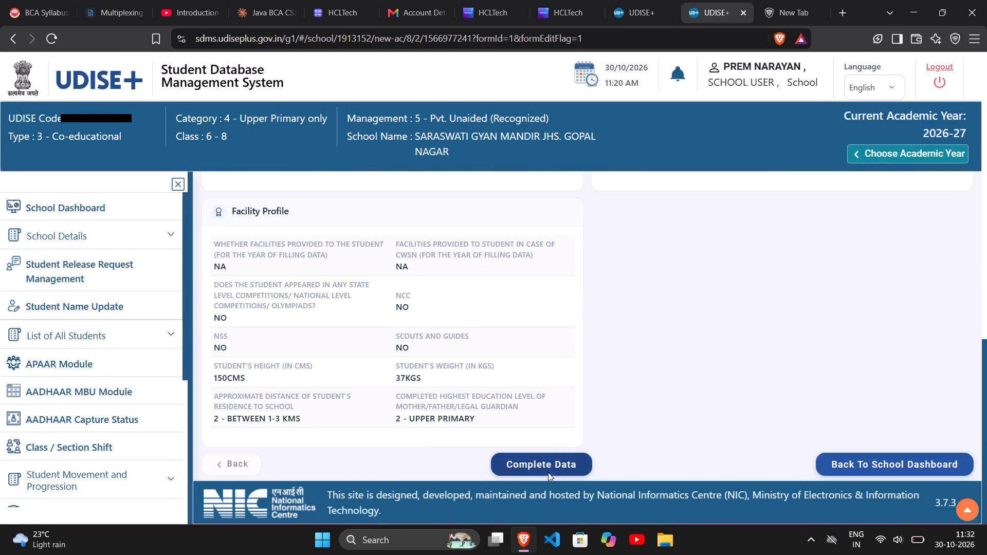
left_click(504, 337)
left_click(504, 337)
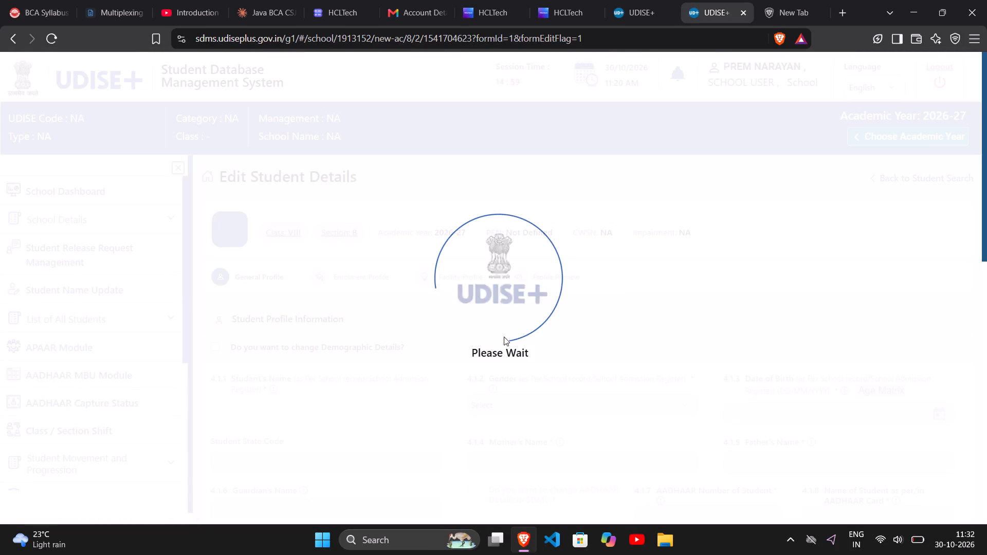
Proceed from this student's General Profile to the Enrolment Profile without changing any field.
scroll(604, 68, "down", 8)
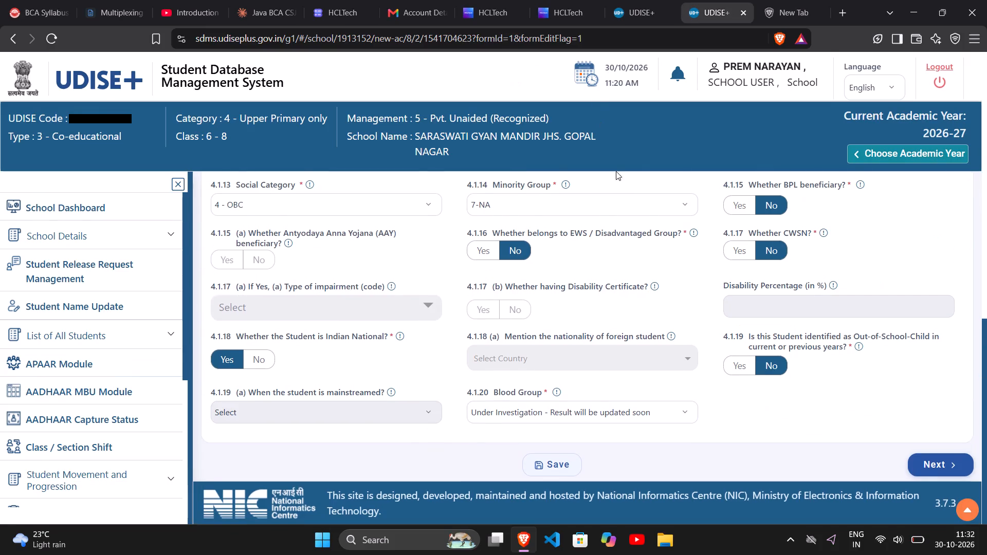
left_click(949, 464)
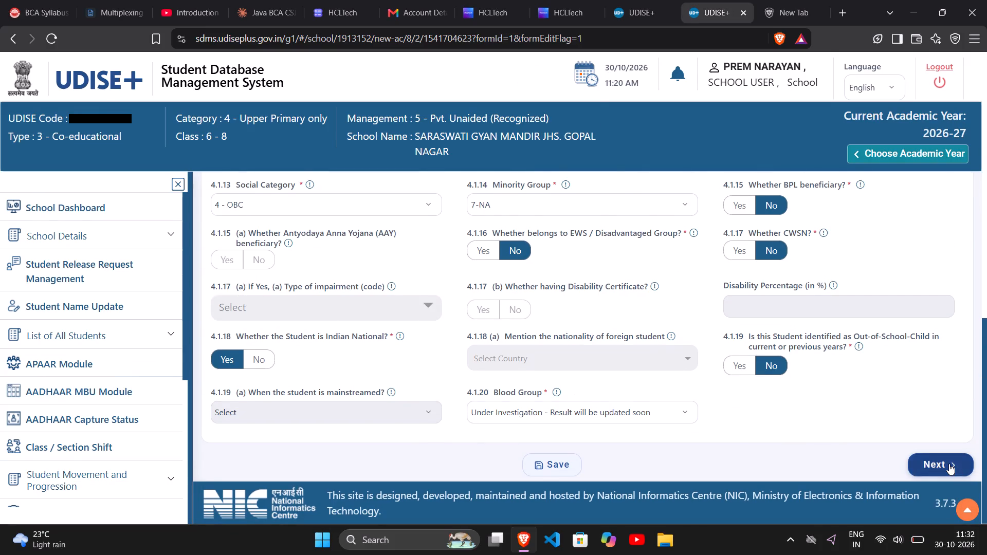
Select Social Science, Science and Mathematics as this student's mandatory subjects.
scroll(546, 416, "down", 4)
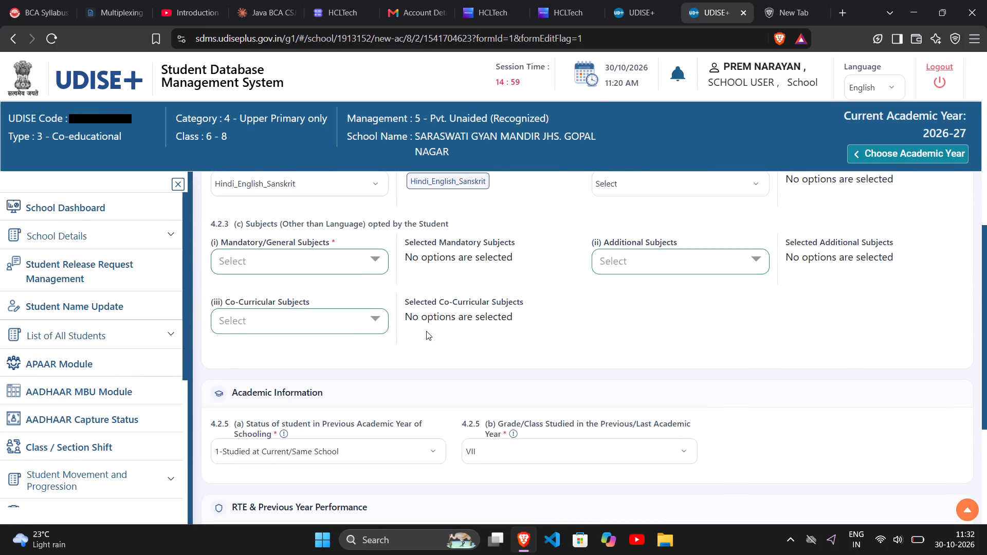
left_click(345, 258)
scroll(345, 258, "up", 2)
left_click(219, 249)
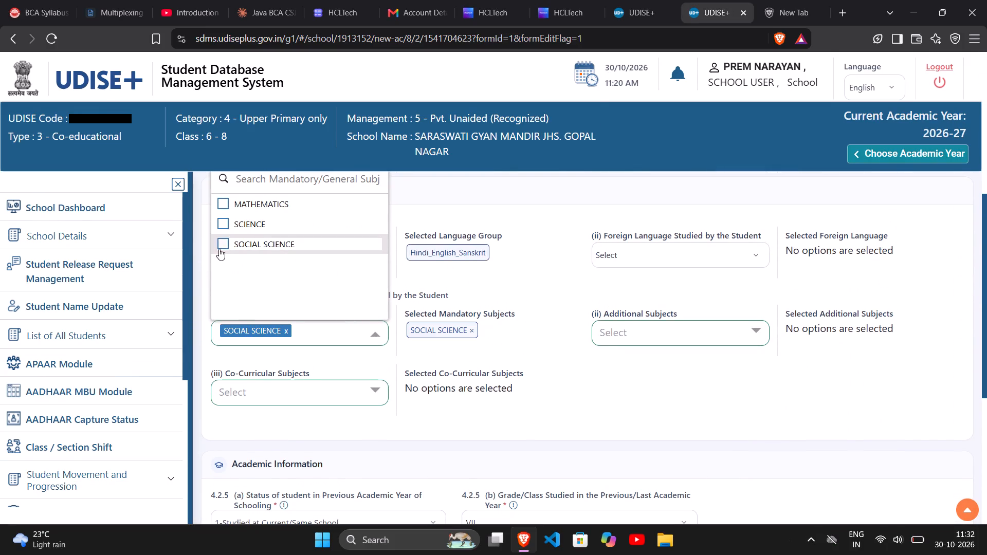
left_click(217, 224)
left_click(220, 206)
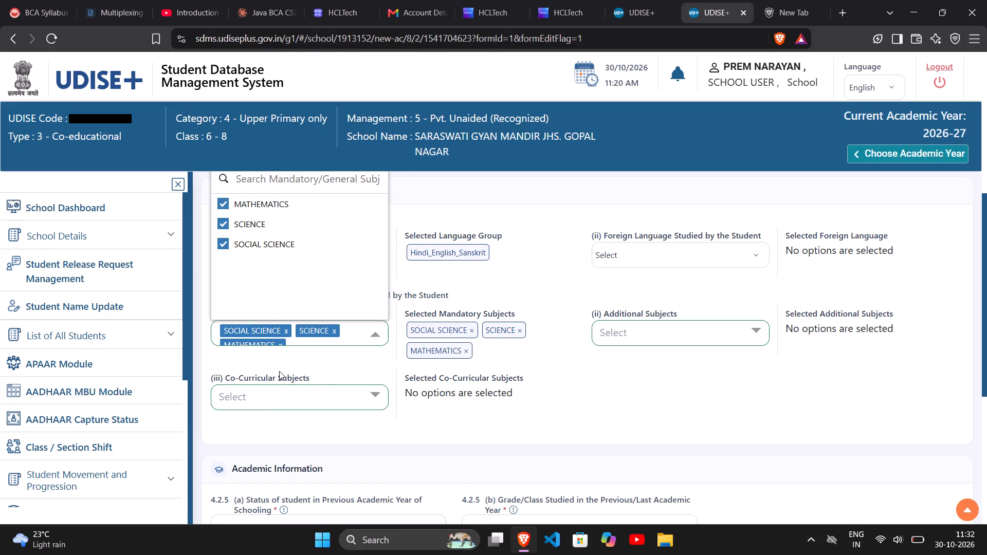
left_click(418, 431)
Save this student's Enrolment Profile and proceed to the Facility Profile.
scroll(418, 431, "down", 7)
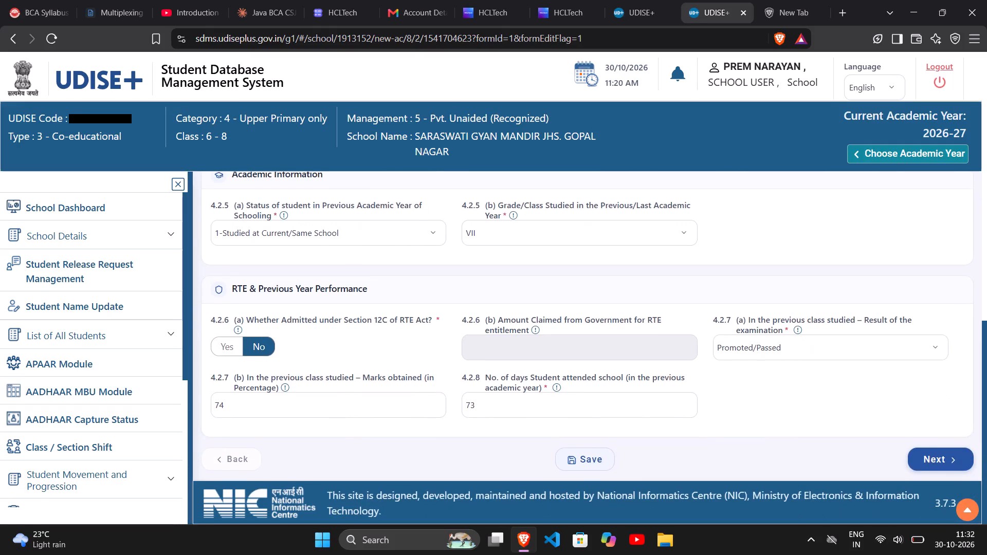
left_click(619, 455)
left_click(579, 456)
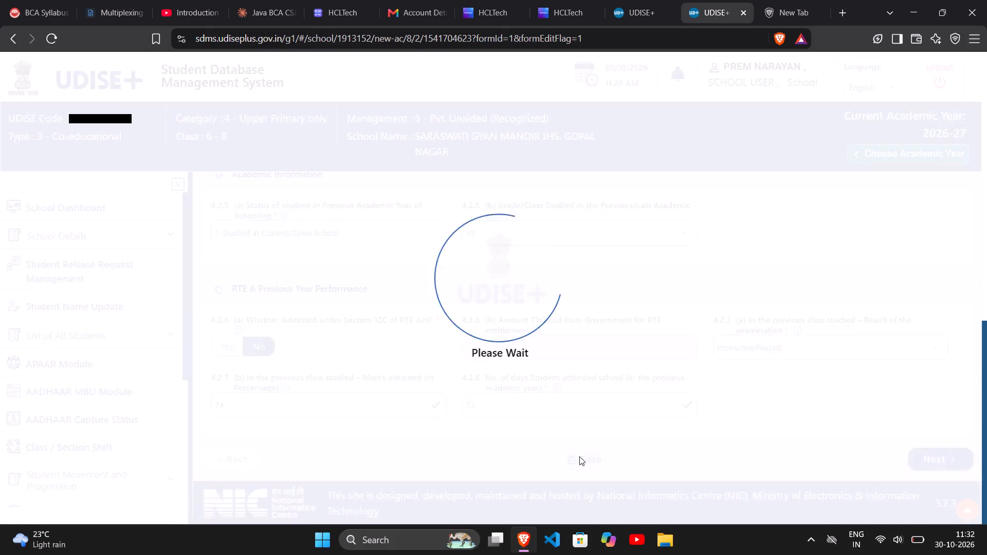
left_click(520, 333)
Answer No for NCC, NSS, state or national level competitions, and Scouts and Guides for this student.
scroll(520, 333, "down", 6)
scroll(520, 333, "up", 1)
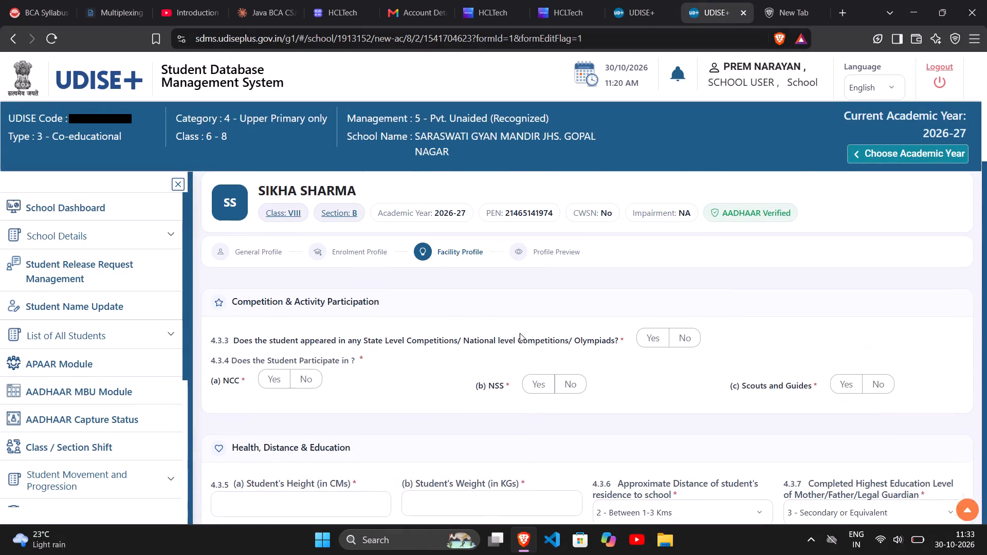
scroll(520, 333, "up", 1)
left_click(305, 376)
left_click(556, 387)
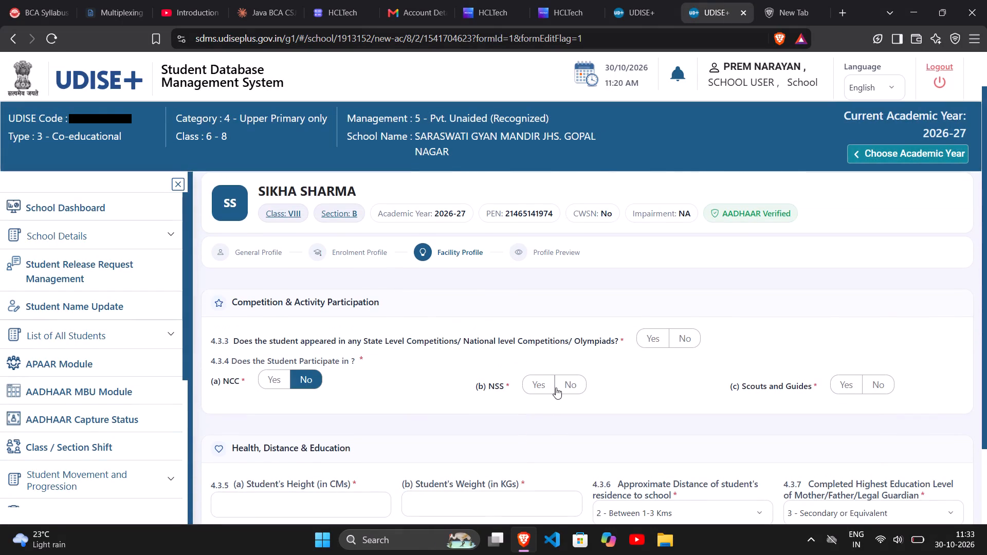
left_click(680, 341)
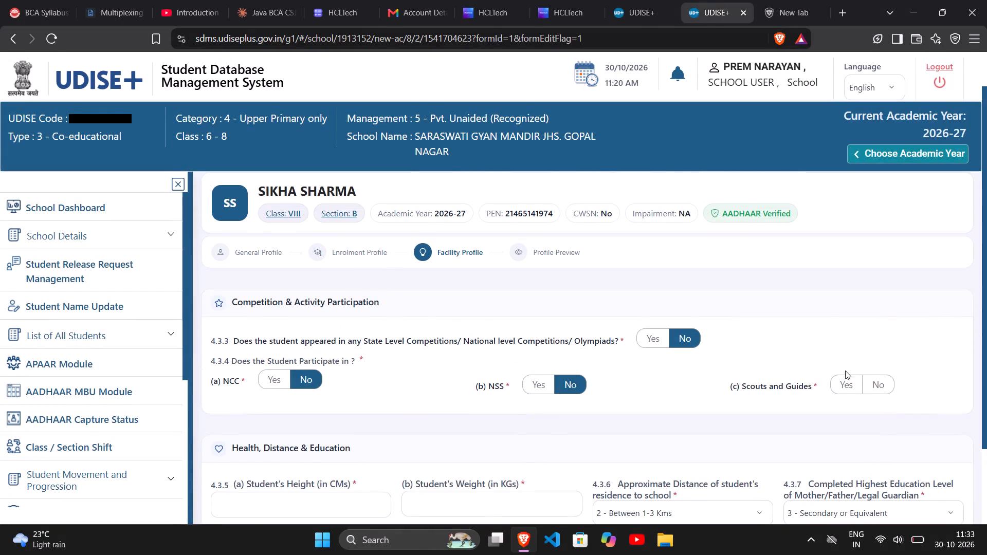
left_click(868, 382)
Enter a height of 148 cm and a weight of 31 kg, save the Facility Profile and proceed to the Profile Preview.
scroll(413, 403, "down", 1)
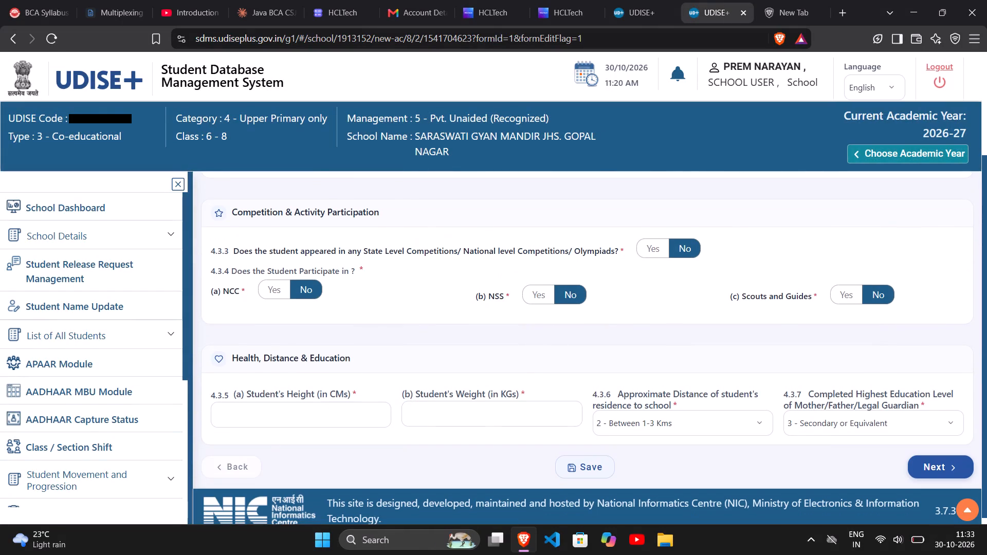
left_click(272, 418)
type("148")
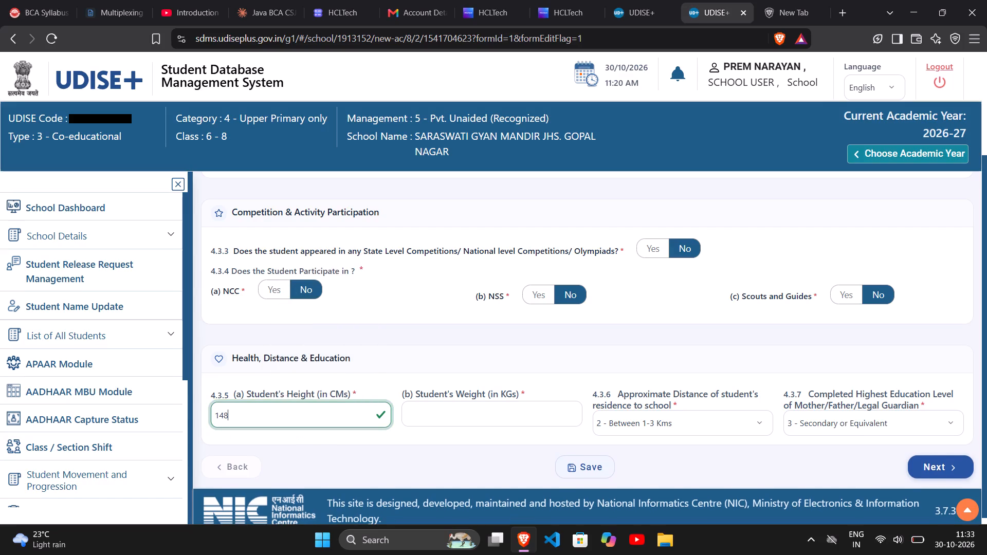
left_click(441, 420)
type("31")
left_click(587, 471)
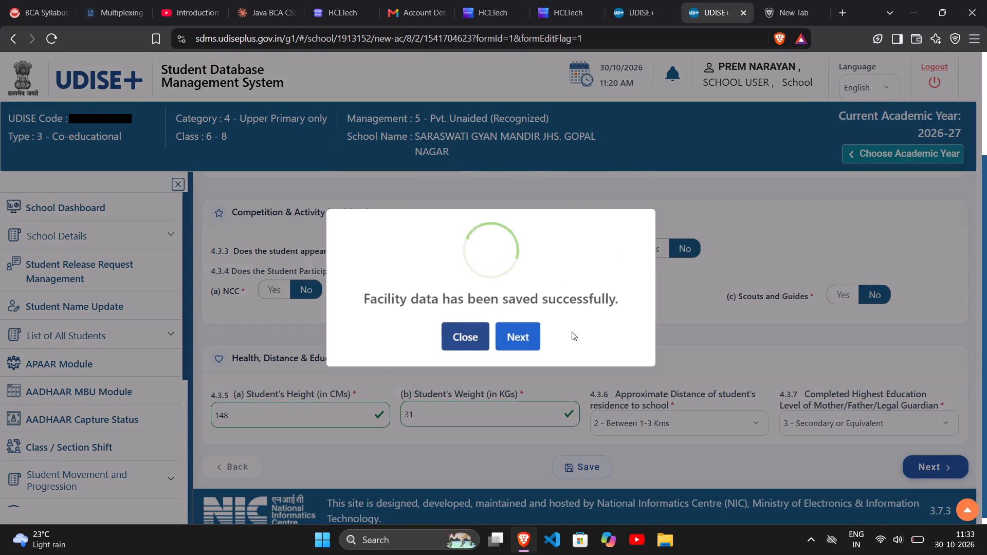
left_click(522, 338)
Complete this student's data from the Profile Preview and move on to the next student.
scroll(522, 338, "down", 10)
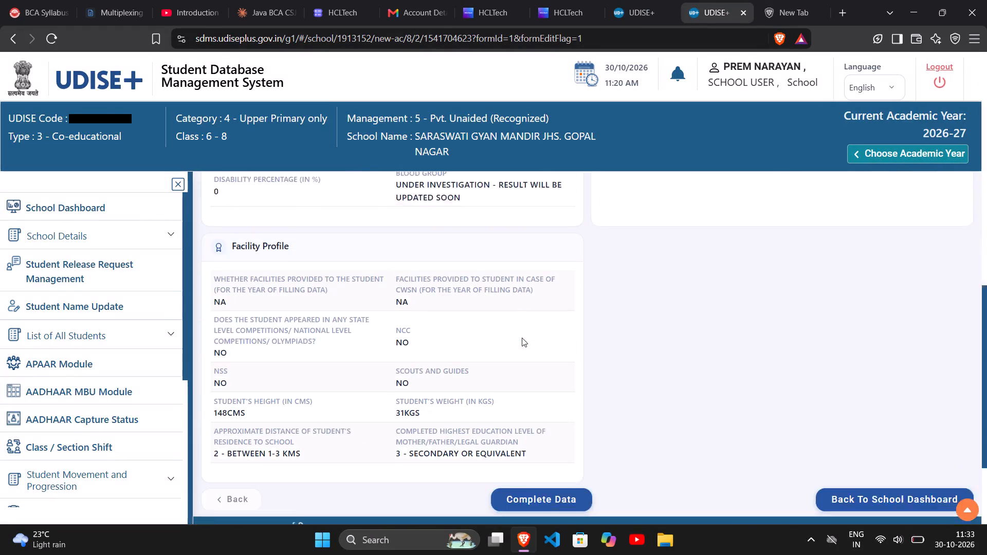
scroll(522, 338, "down", 3)
left_click(530, 460)
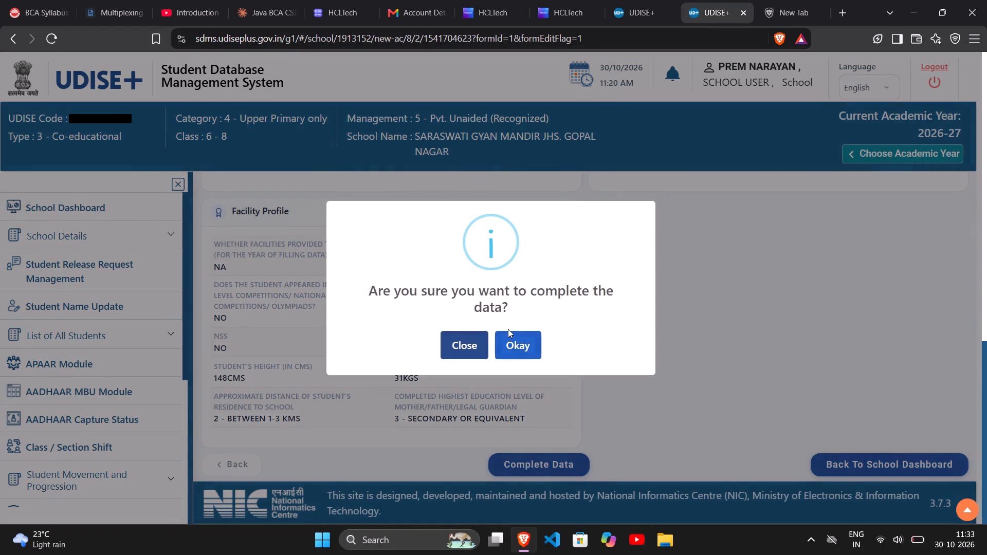
left_click(514, 347)
left_click(514, 347)
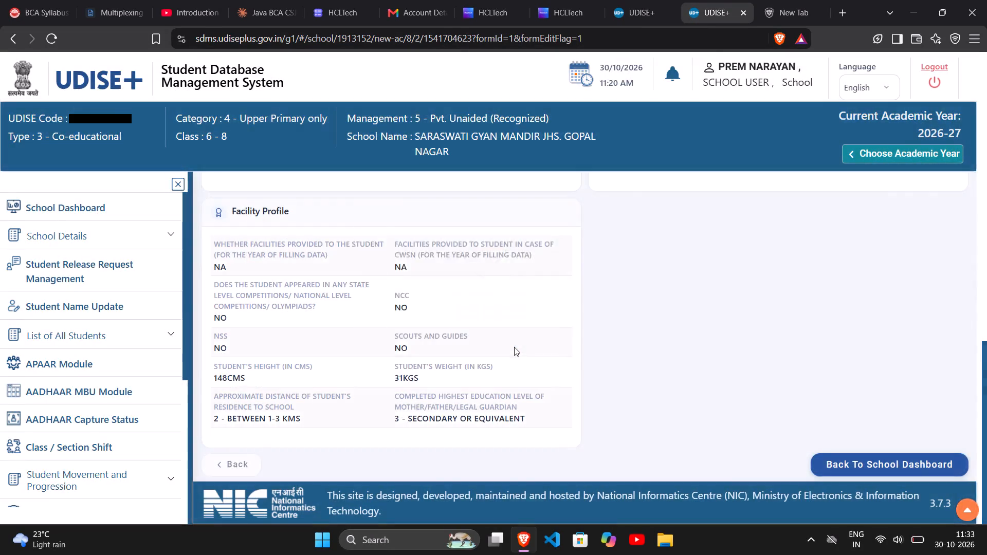
Proceed from this student's General Profile to the Enrolment Profile without changing any field.
scroll(514, 347, "down", 7)
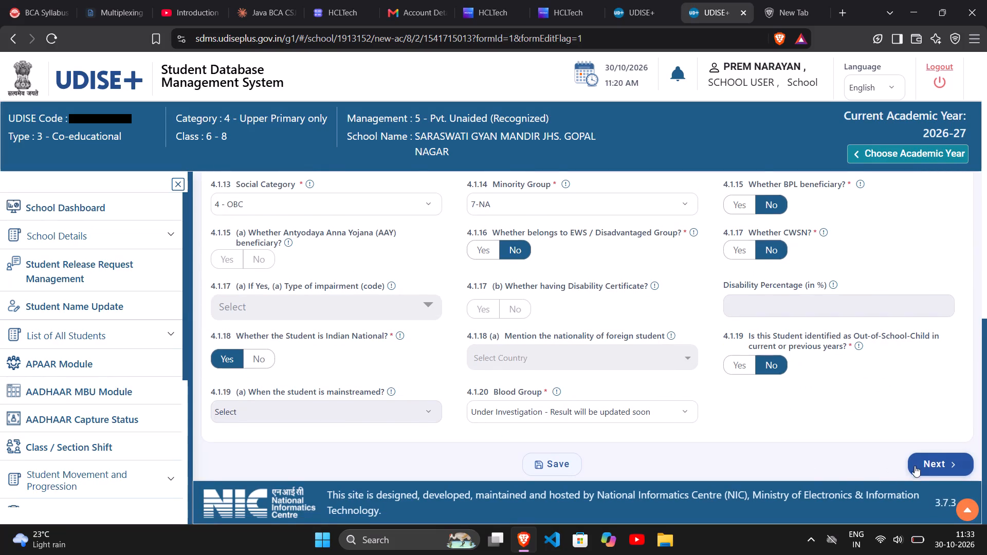
left_click(918, 465)
Select Social Science, Science and Mathematics as this student's mandatory subjects.
scroll(454, 441, "down", 2)
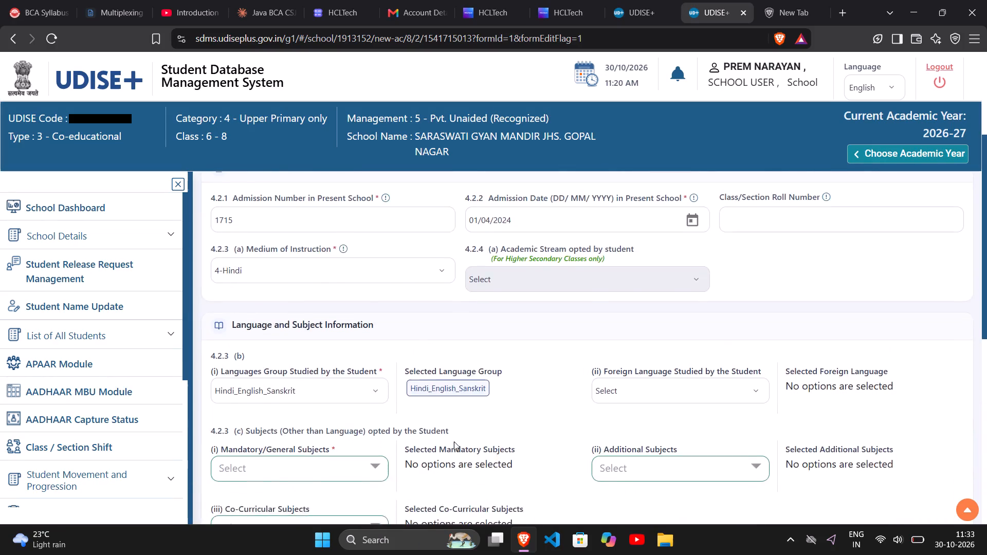
scroll(454, 441, "down", 2)
left_click(353, 369)
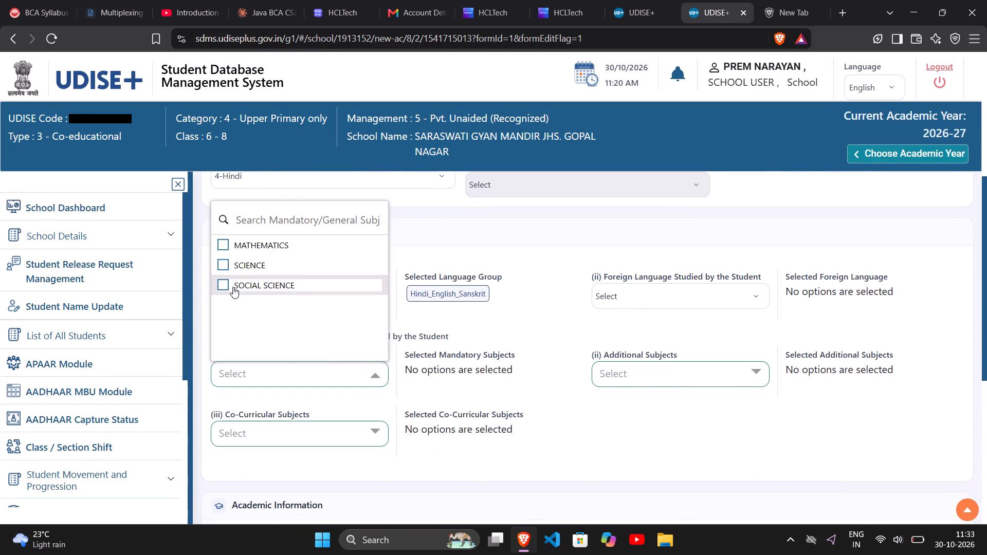
left_click(233, 287)
left_click(231, 265)
left_click(231, 246)
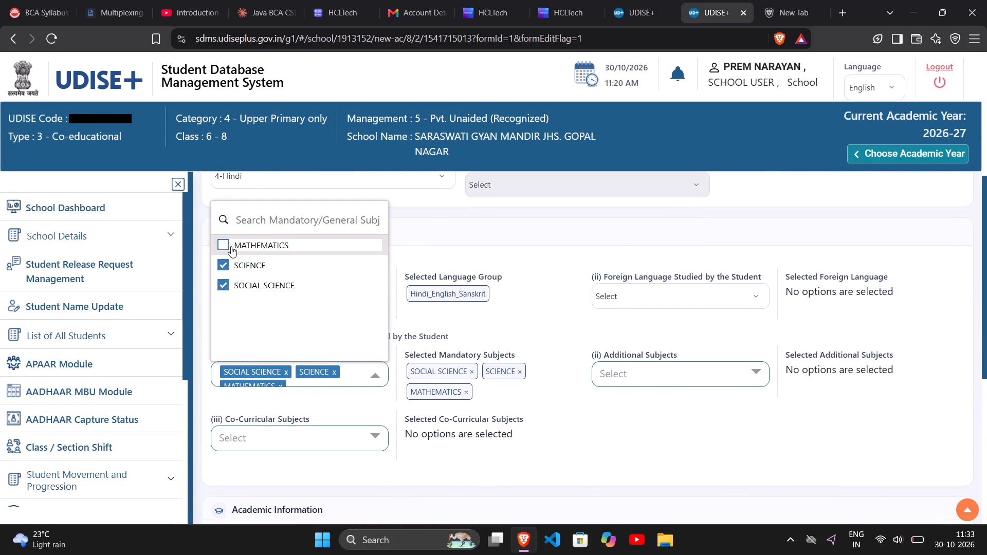
Save this student's Enrolment Profile and proceed to the Facility Profile.
scroll(583, 430, "down", 6)
left_click(575, 456)
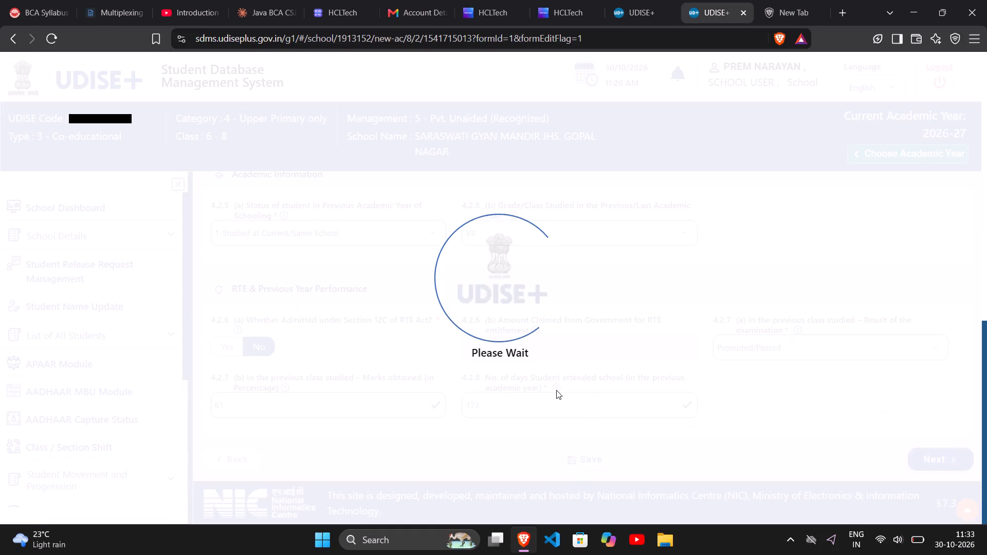
left_click(522, 333)
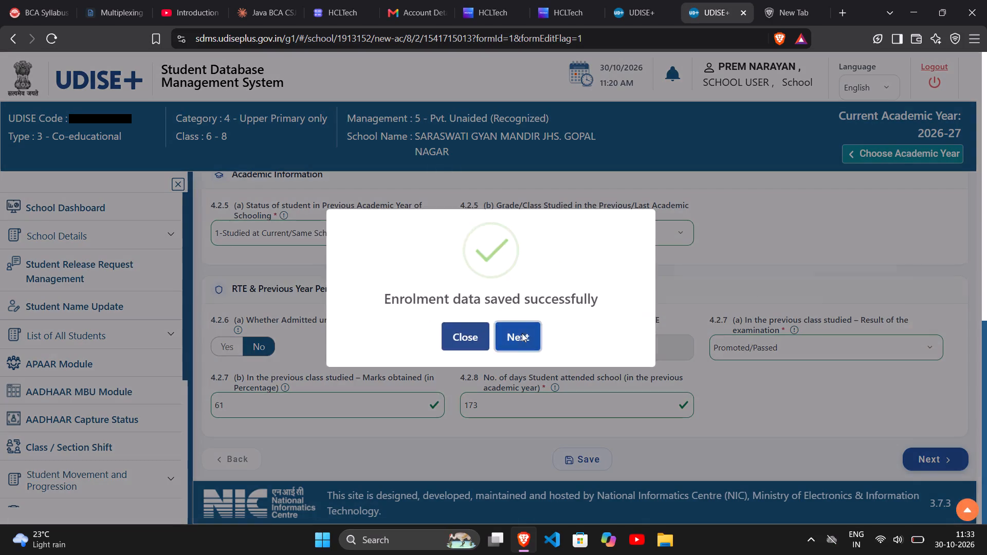
Answer No for NCC, NSS, state or national level competitions, and Scouts and Guides.
left_click(314, 388)
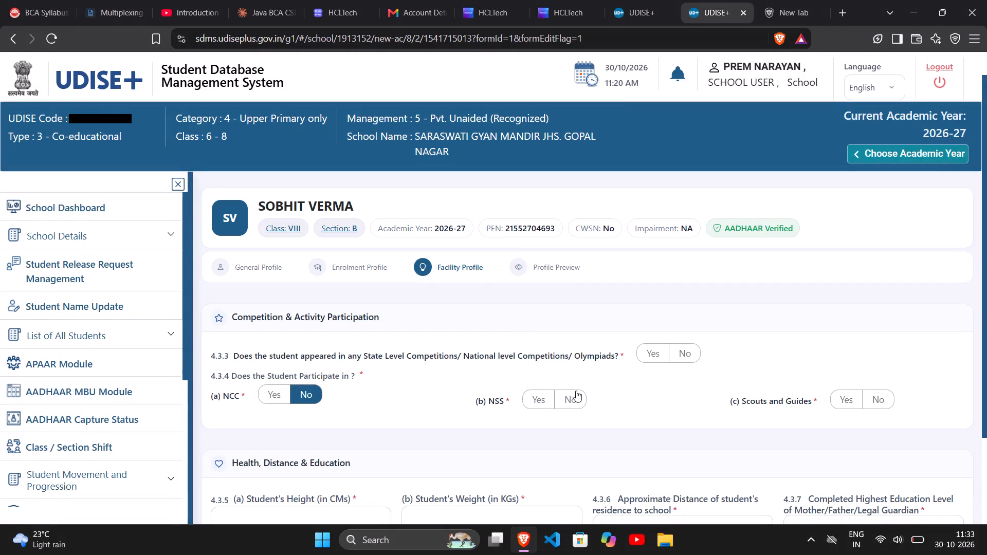
left_click(576, 391)
left_click(683, 352)
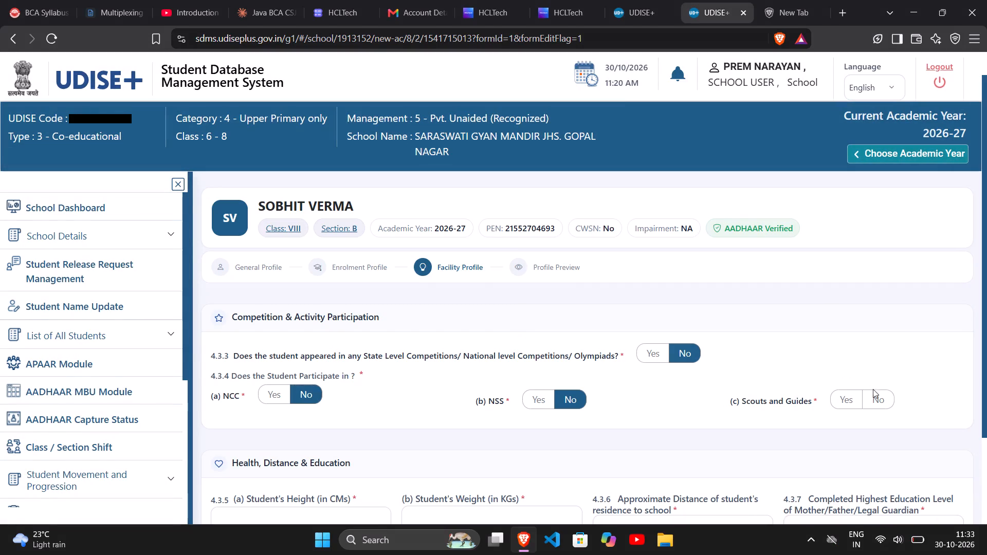
left_click(878, 401)
Enter a height of 165 cm and a weight of 39 kg, save the Facility Profile and proceed to the Profile Preview.
scroll(495, 412, "down", 3)
scroll(316, 401, "right", 1)
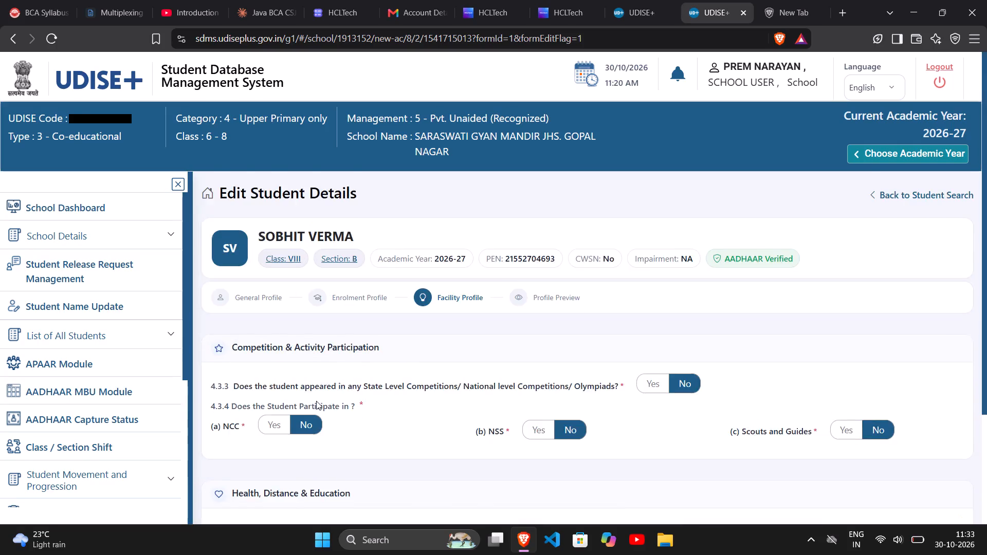
scroll(316, 401, "right", 1)
left_click(277, 399)
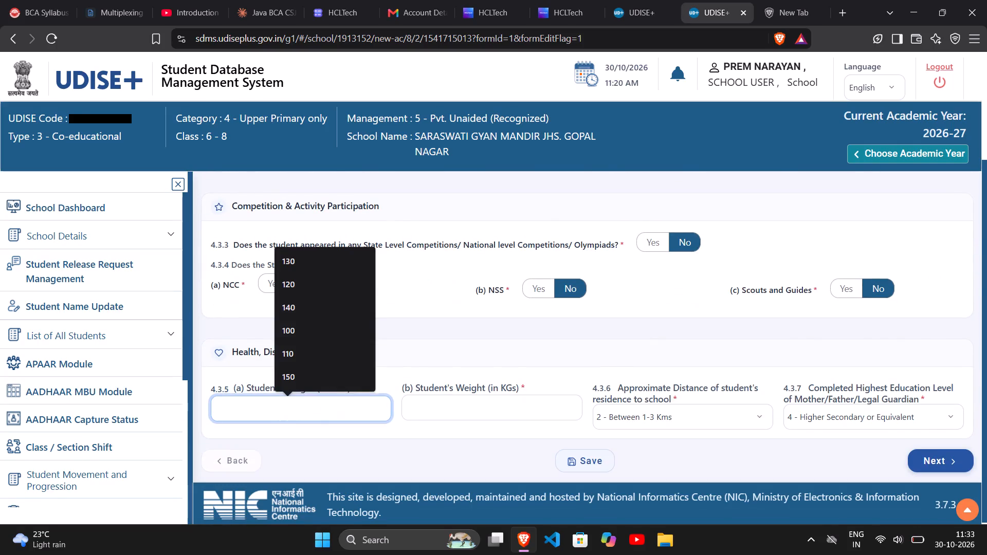
left_click(277, 399)
type("165")
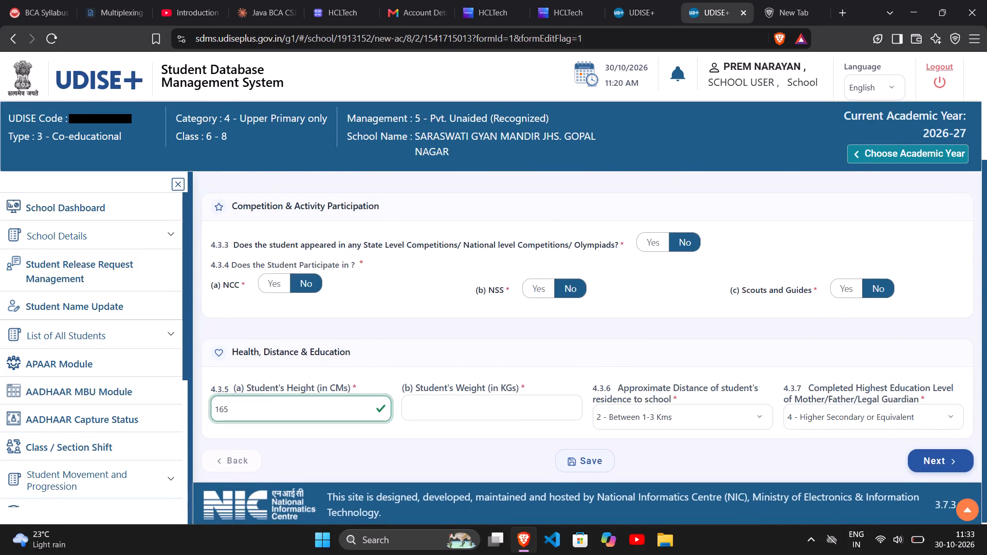
left_click(446, 414)
type("39")
left_click(592, 457)
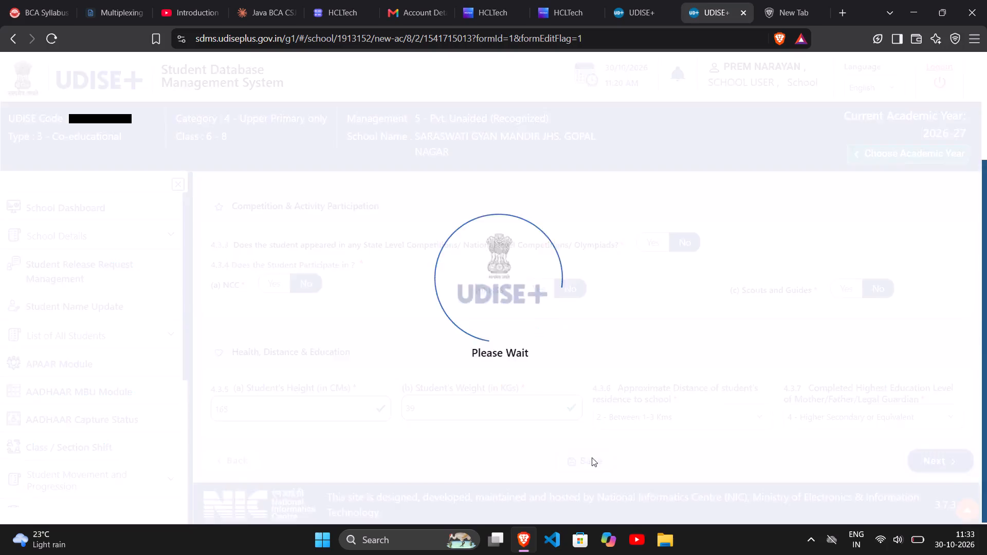
left_click(518, 332)
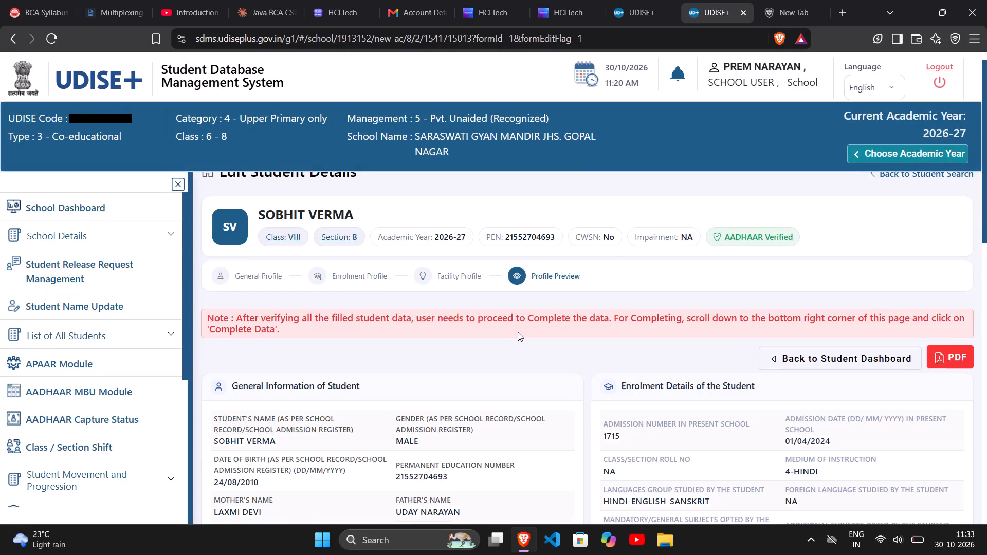
Complete this student's data from the Profile Preview and move on to the next student.
scroll(518, 332, "down", 9)
left_click(526, 461)
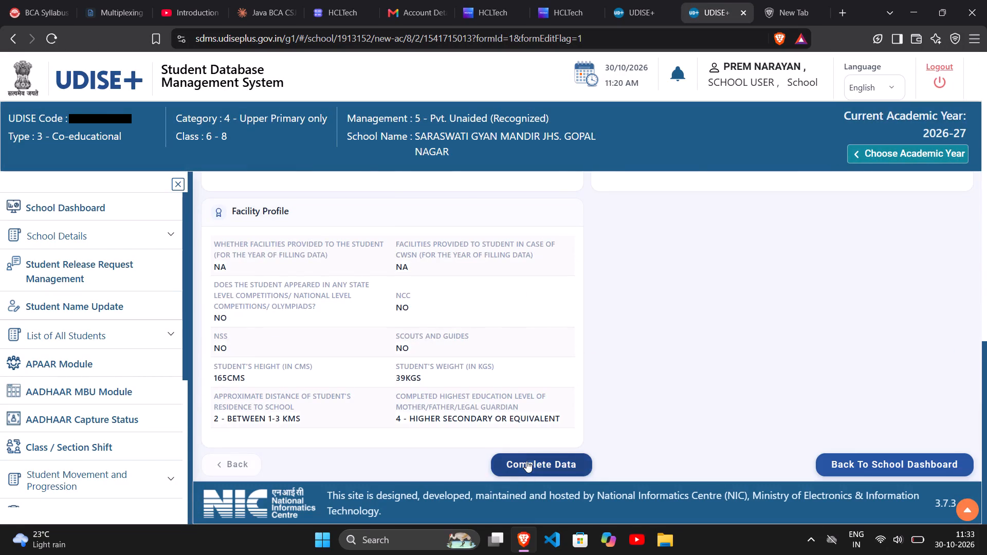
left_click(513, 348)
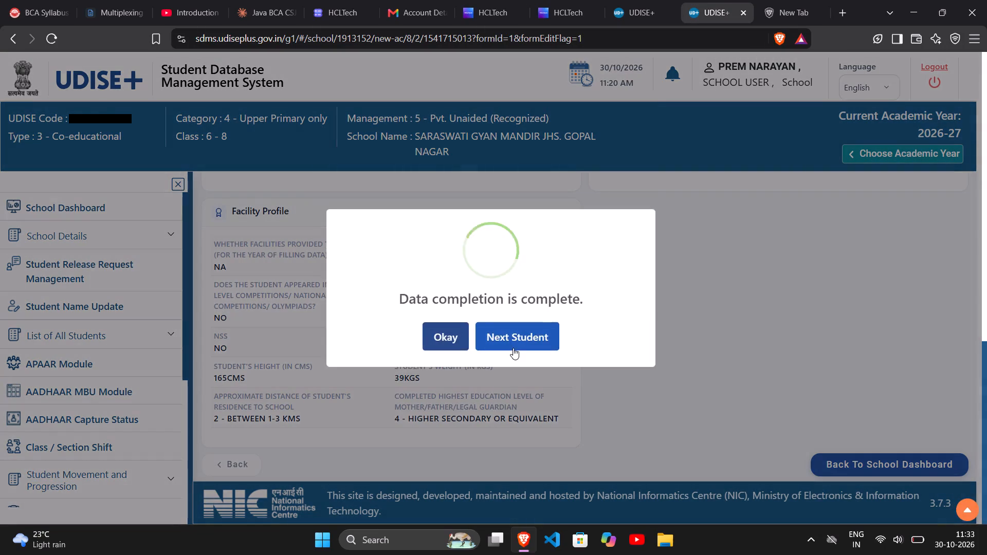
left_click(513, 348)
Proceed from this student's General Profile to the Enrolment Profile without changing any field.
scroll(513, 348, "down", 7)
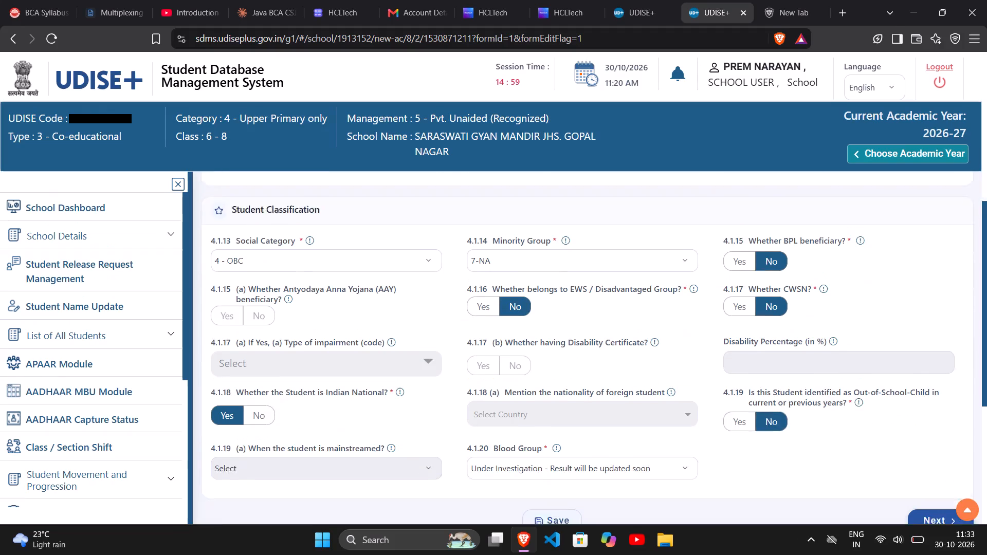
left_click(925, 460)
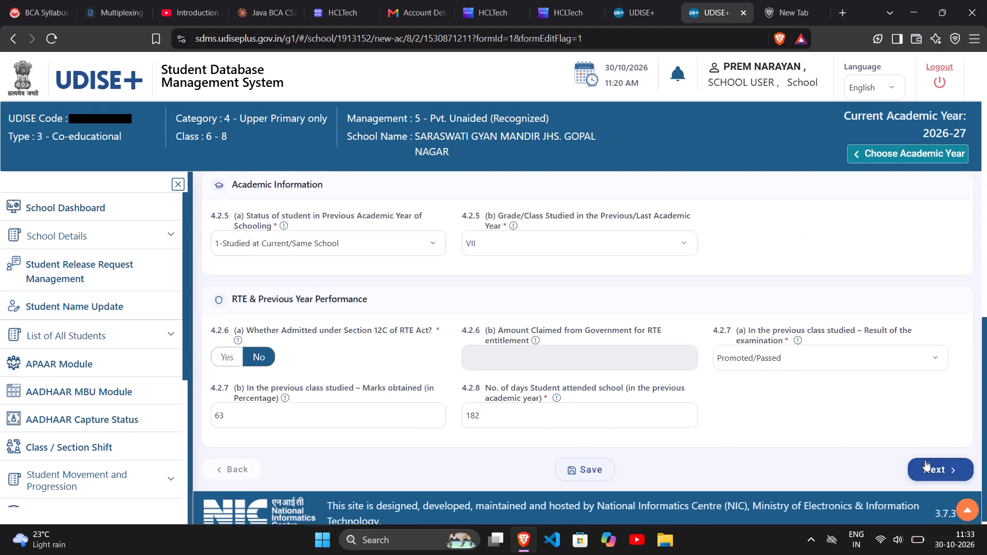
Select Science, Social Science and Mathematics as this student's mandatory subjects.
scroll(625, 371, "down", 3)
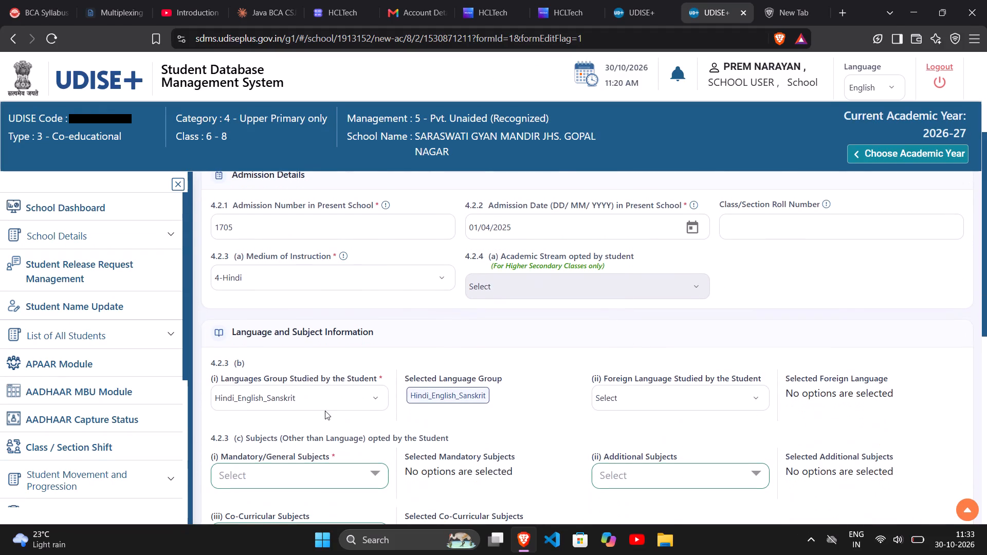
left_click(314, 468)
left_click(230, 375)
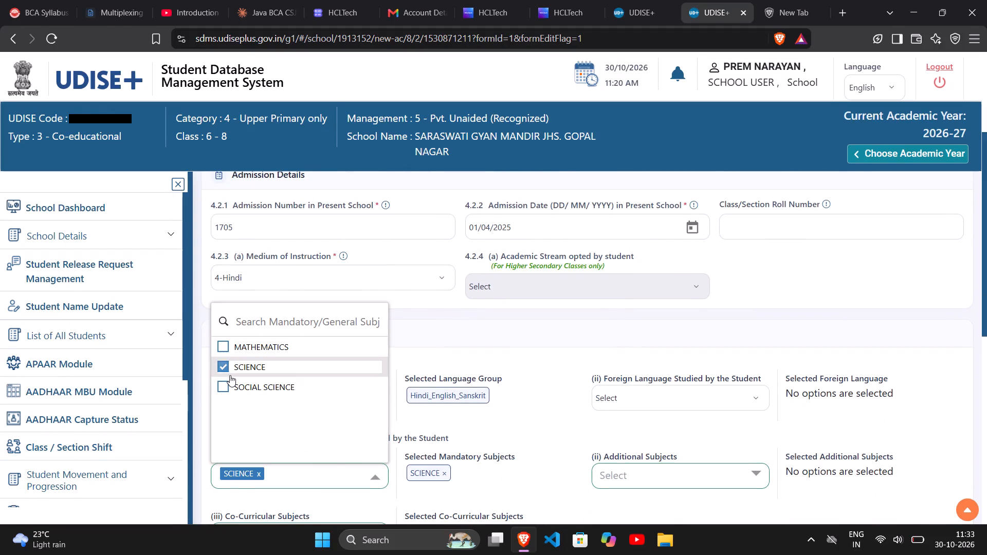
left_click(227, 384)
left_click(228, 348)
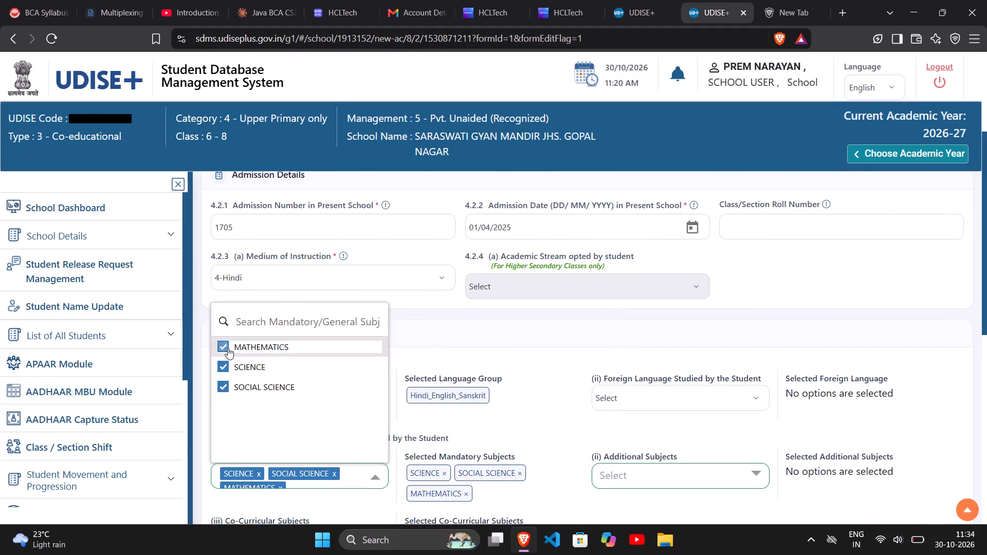
Save this student's Enrolment Profile and proceed to the Facility Profile.
scroll(626, 316, "down", 6)
left_click(587, 456)
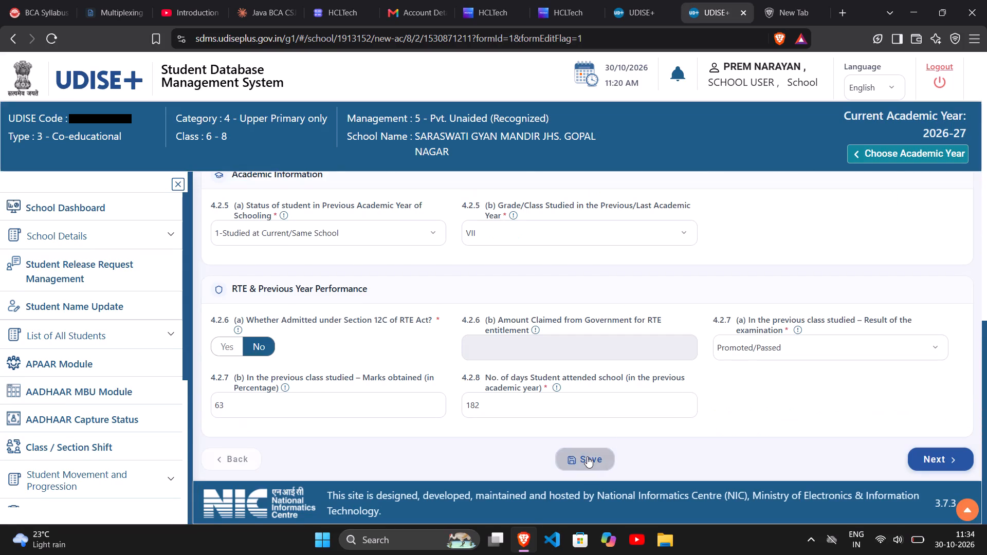
left_click(516, 326)
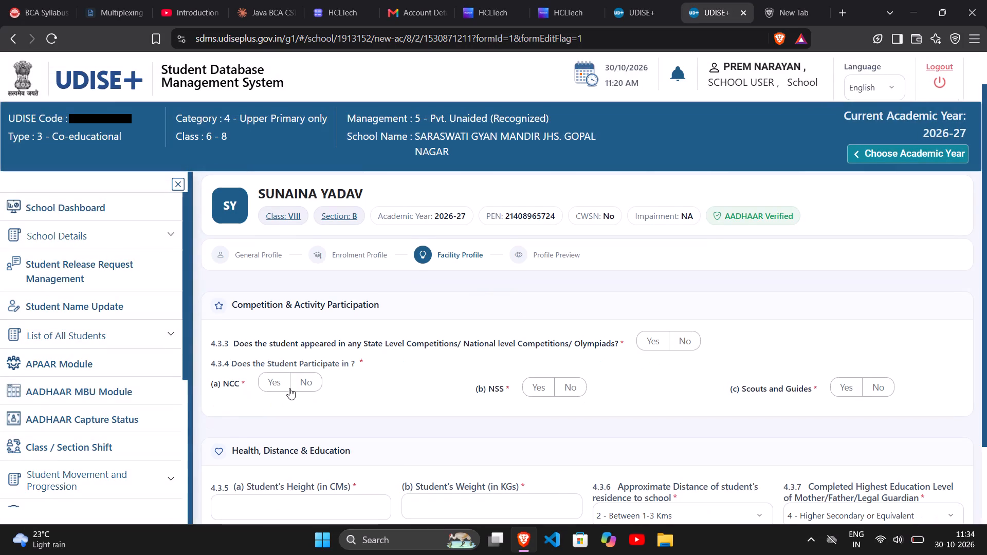
Answer No for NCC, NSS, state or national level competitions, and Scouts and Guides.
left_click(298, 384)
left_click(566, 397)
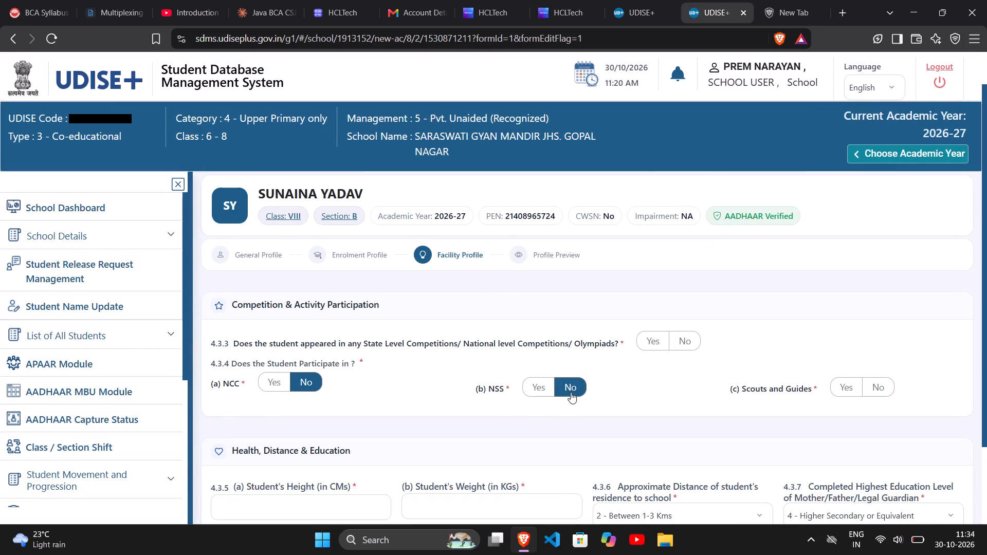
left_click(689, 331)
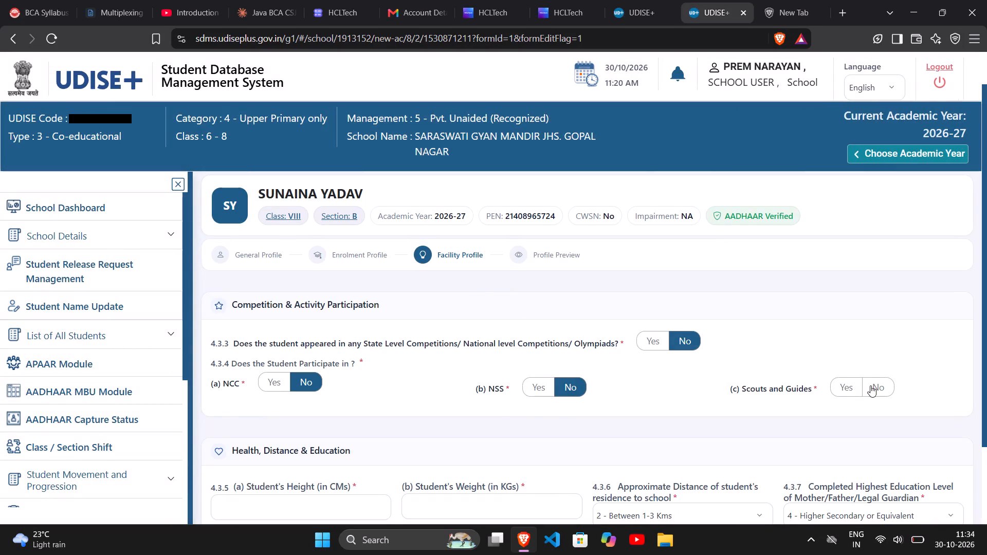
left_click(870, 385)
Enter a height of 150 cm and a weight of 30 kg, save the Facility Profile and proceed to the Profile Preview.
scroll(514, 400, "down", 2)
left_click(304, 409)
scroll(304, 409, "right", 1)
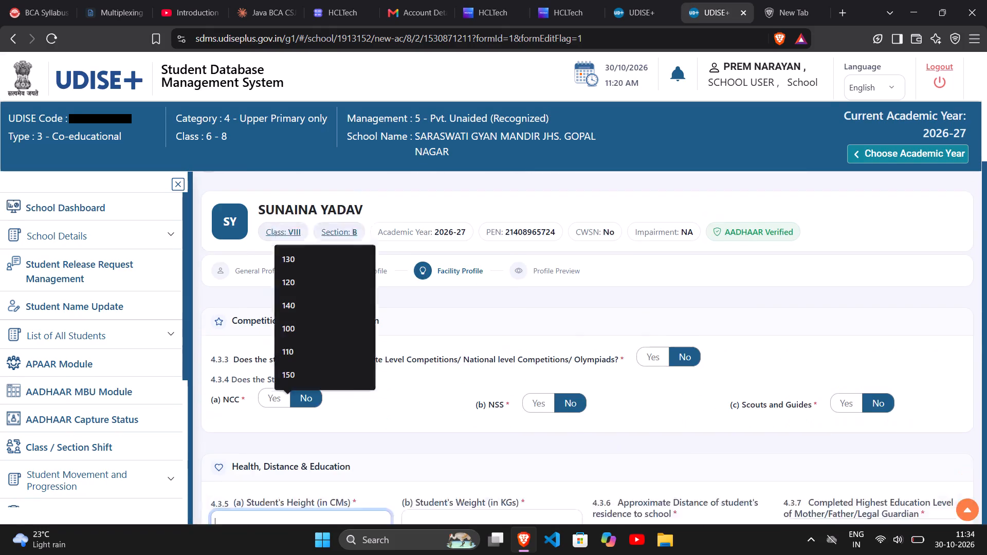
scroll(304, 409, "right", 1)
left_click(268, 419)
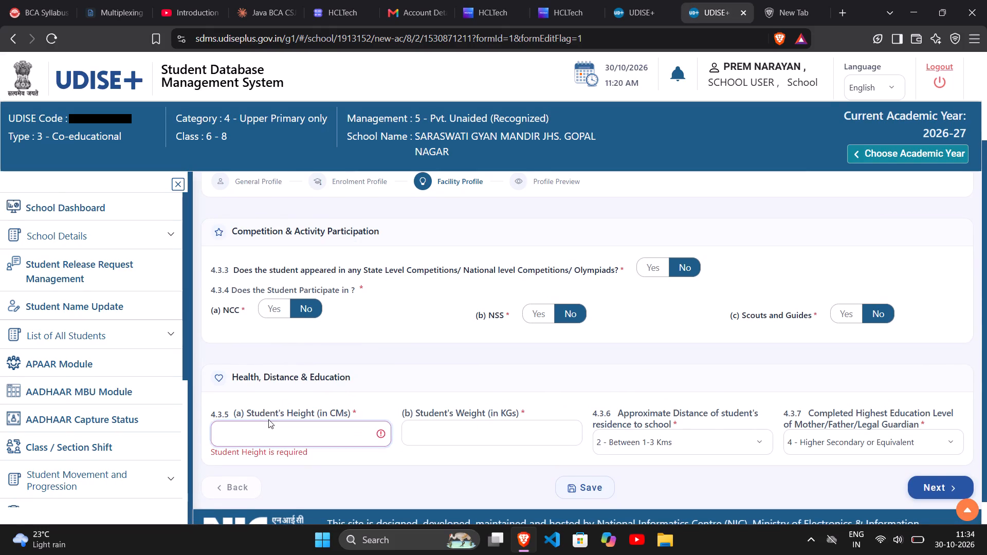
type("150")
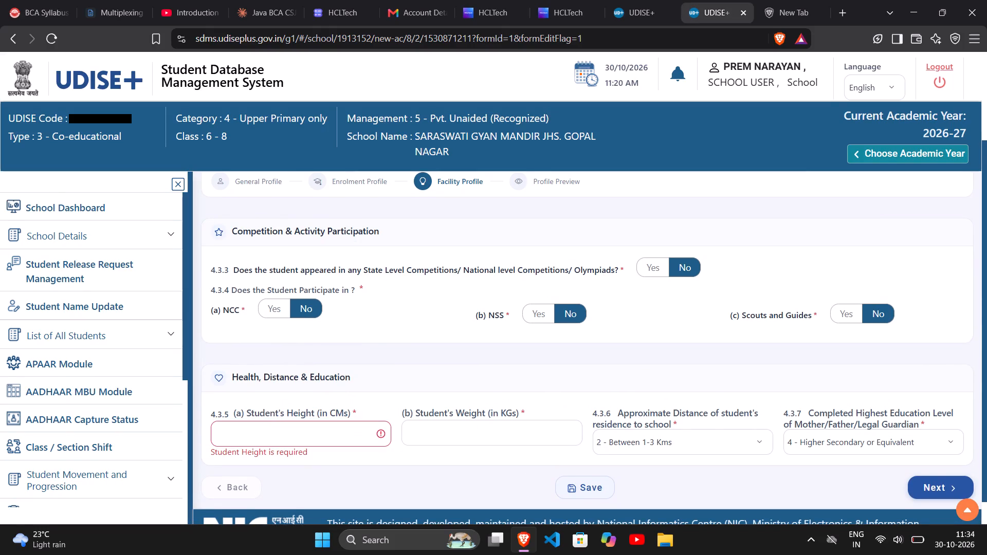
left_click(257, 440)
type("150")
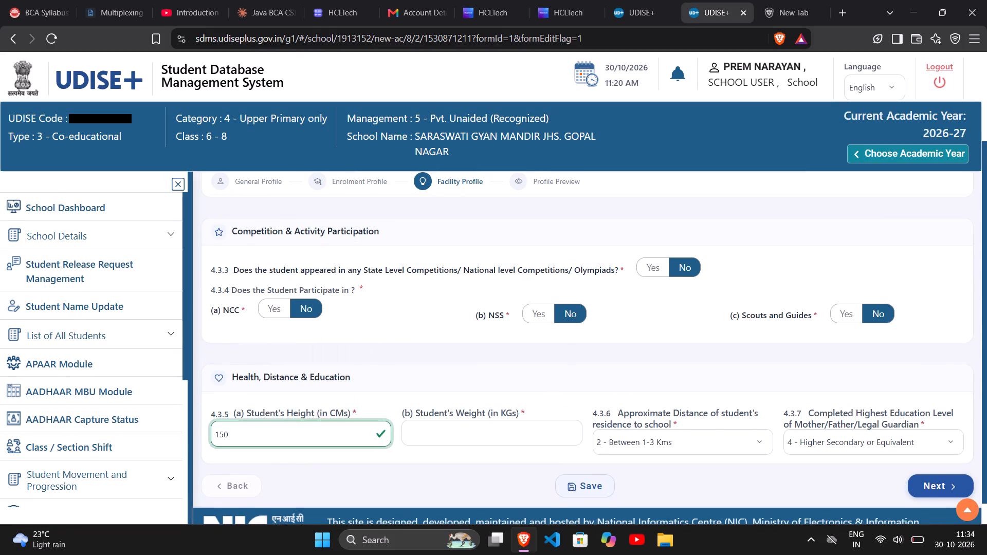
left_click(441, 432)
type("30")
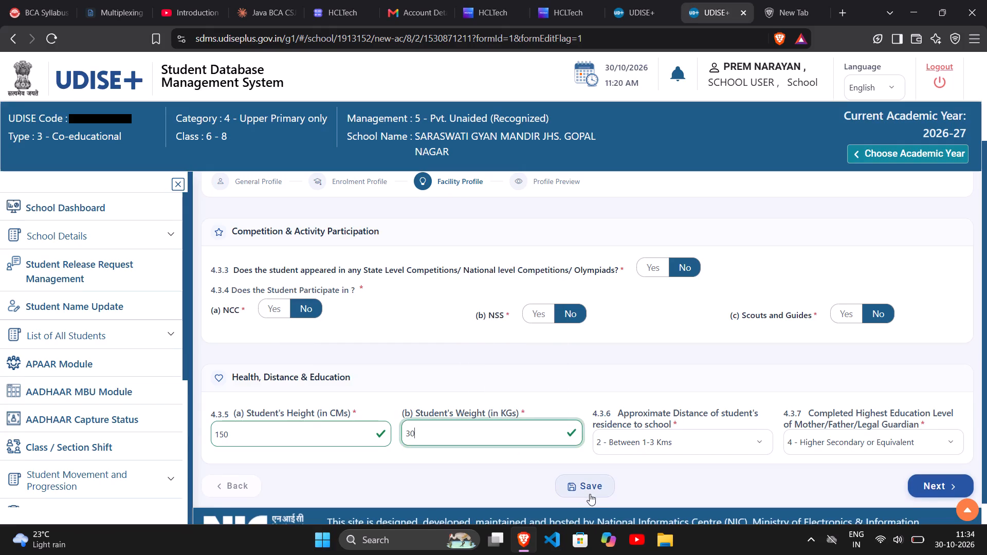
left_click(590, 494)
left_click_drag(590, 494, 521, 331)
left_click(521, 331)
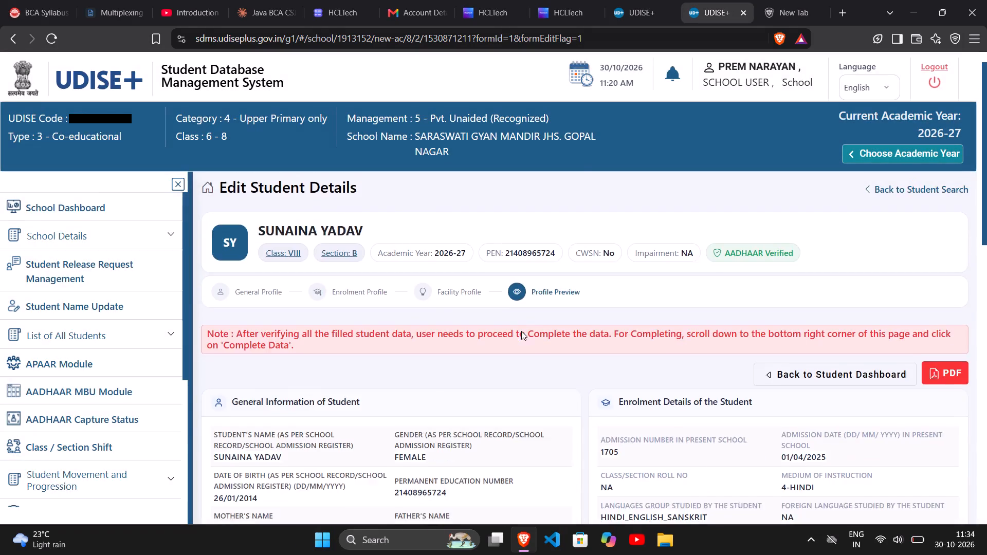
Complete this student's data from the Profile Preview and move on to the next student.
scroll(521, 331, "down", 9)
left_click(541, 461)
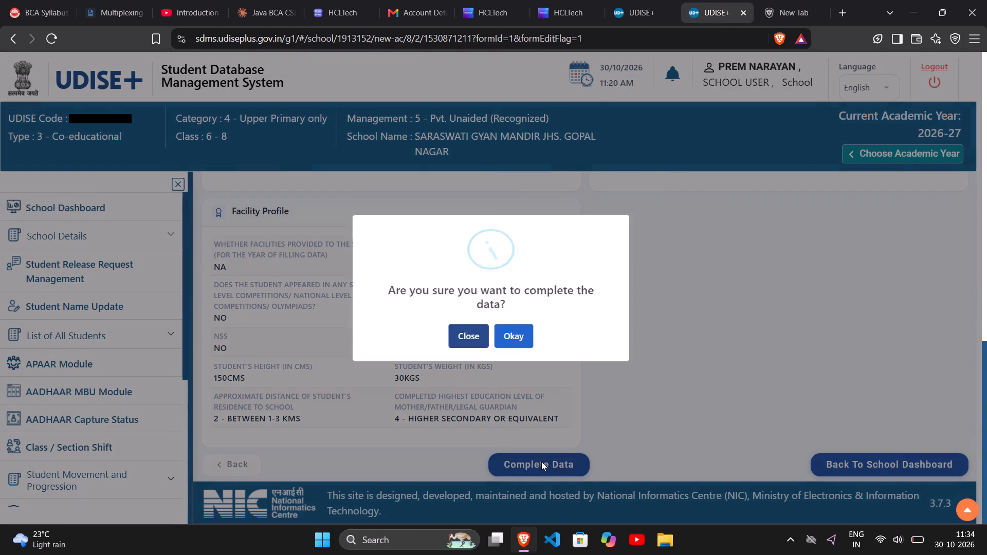
left_click(520, 332)
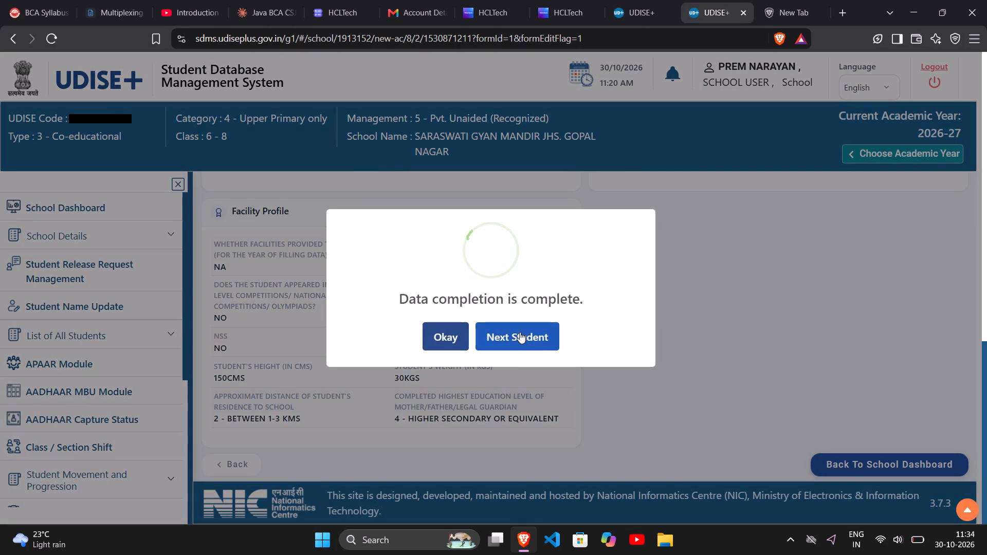
left_click(525, 320)
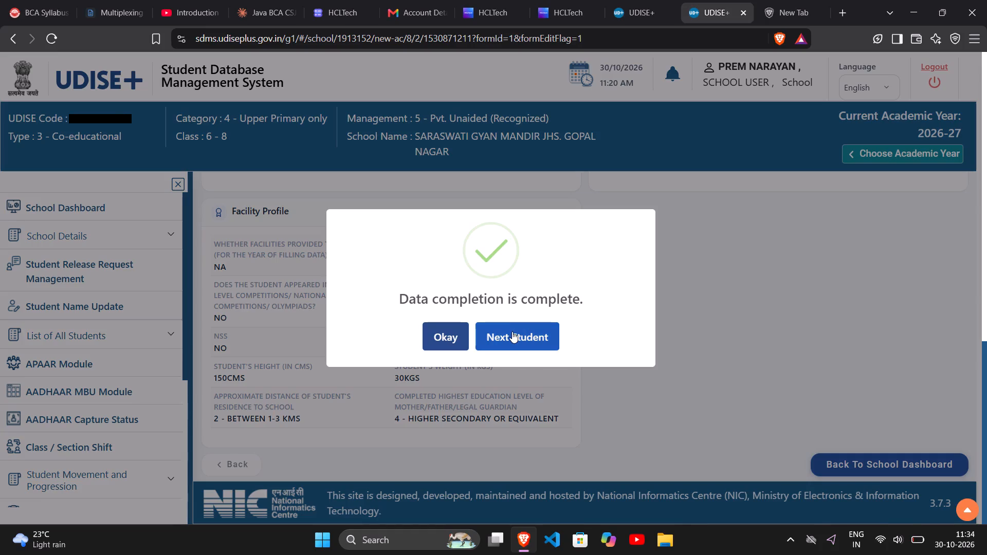
left_click(512, 331)
Proceed from this student's General Profile to the Enrolment Profile without changing any field.
scroll(512, 331, "down", 8)
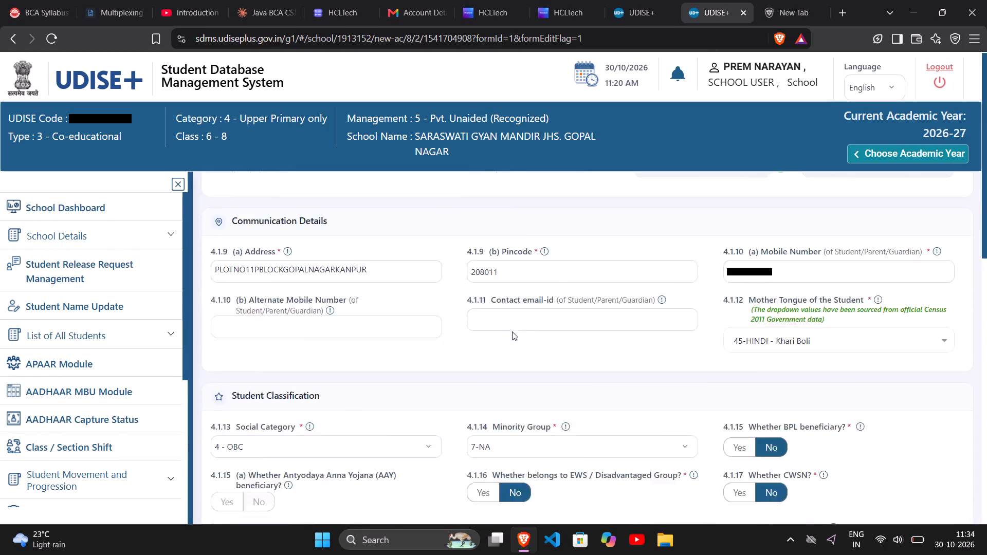
left_click(933, 469)
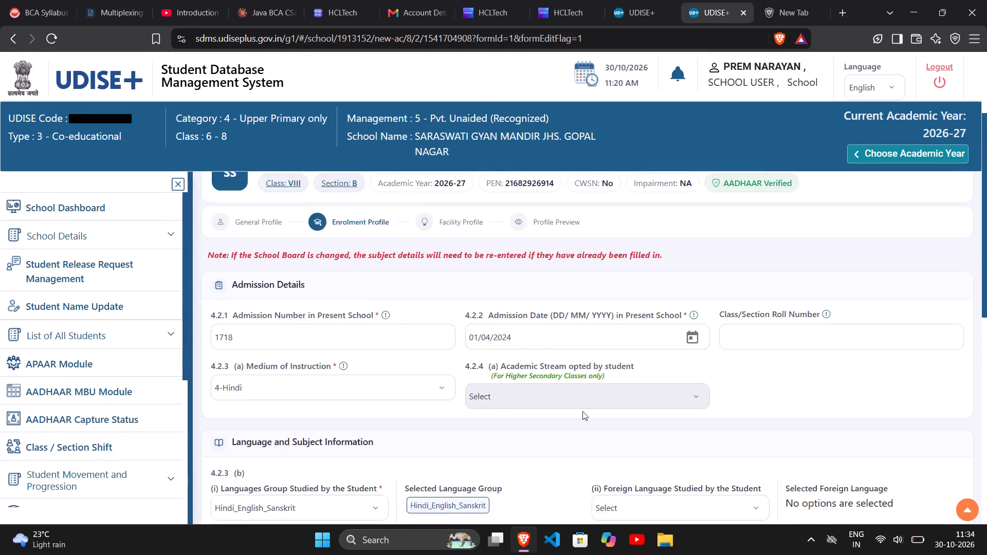
Select Social Science, Science and Mathematics as this student's mandatory subjects.
scroll(475, 421, "down", 3)
scroll(314, 468, "down", 1)
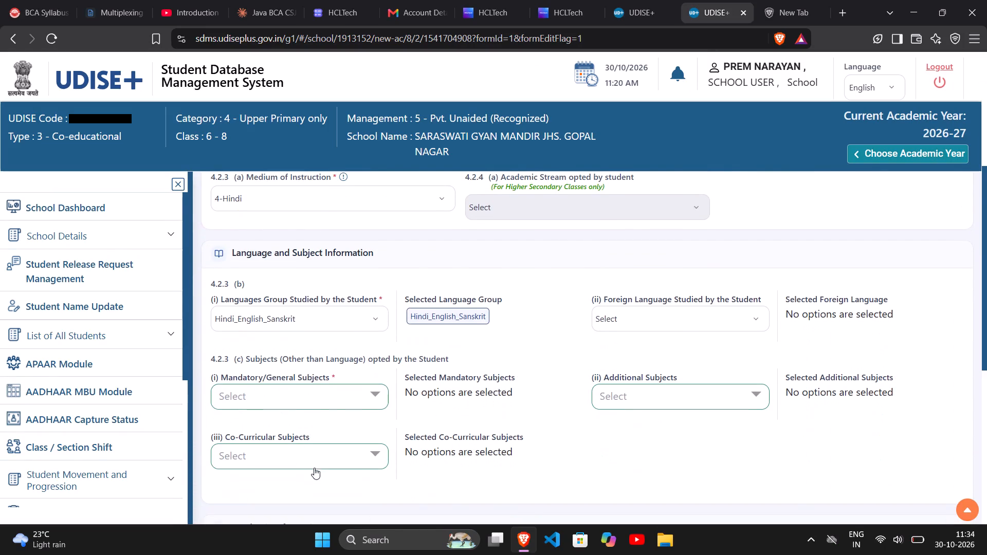
left_click(308, 395)
left_click(230, 311)
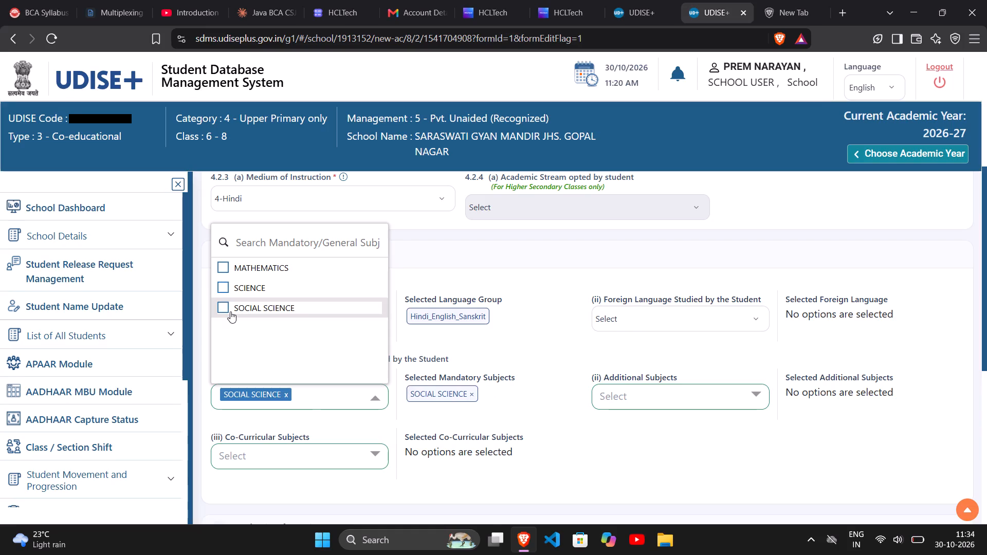
left_click(227, 287)
left_click(225, 270)
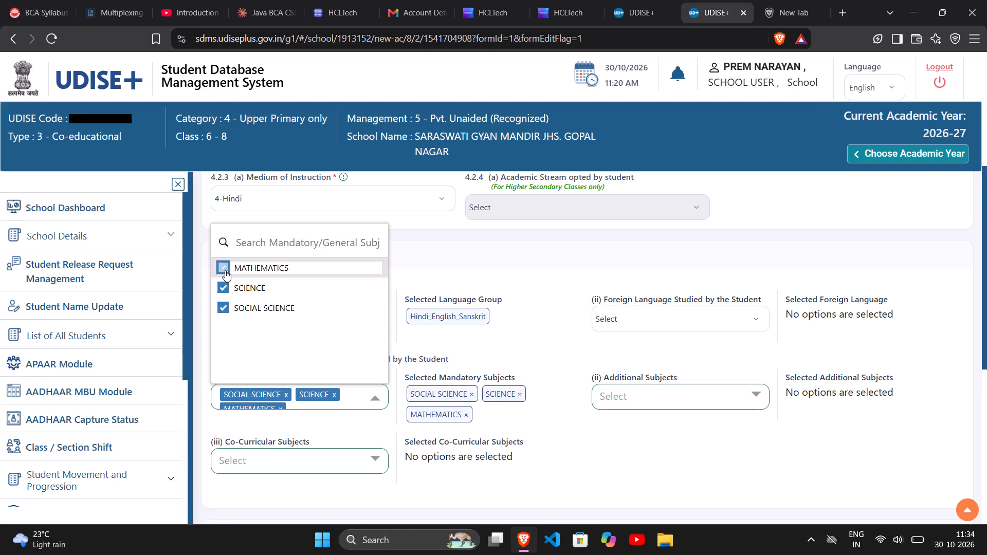
left_click(514, 473)
Save this student's Enrolment Profile and proceed to the Facility Profile.
scroll(514, 473, "down", 6)
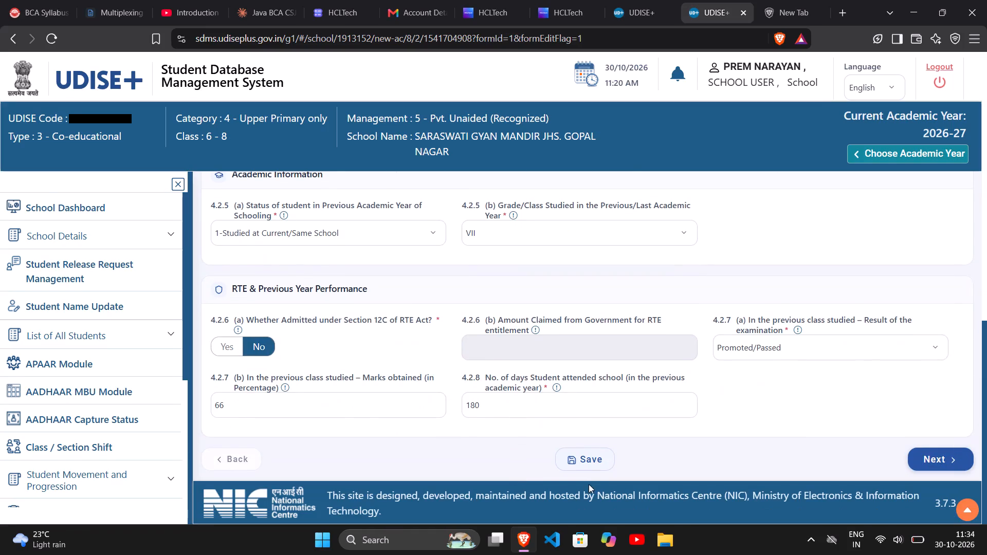
left_click(586, 468)
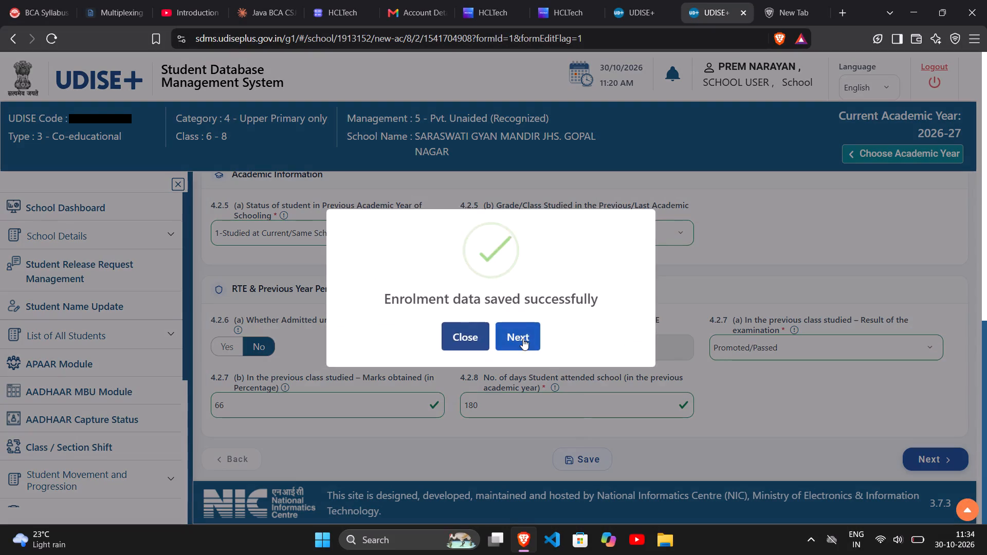
left_click(523, 339)
Answer No for NCC, NSS, competitions/Olympiads, and Scouts and Guides in this student's Facility Profile.
left_click(307, 413)
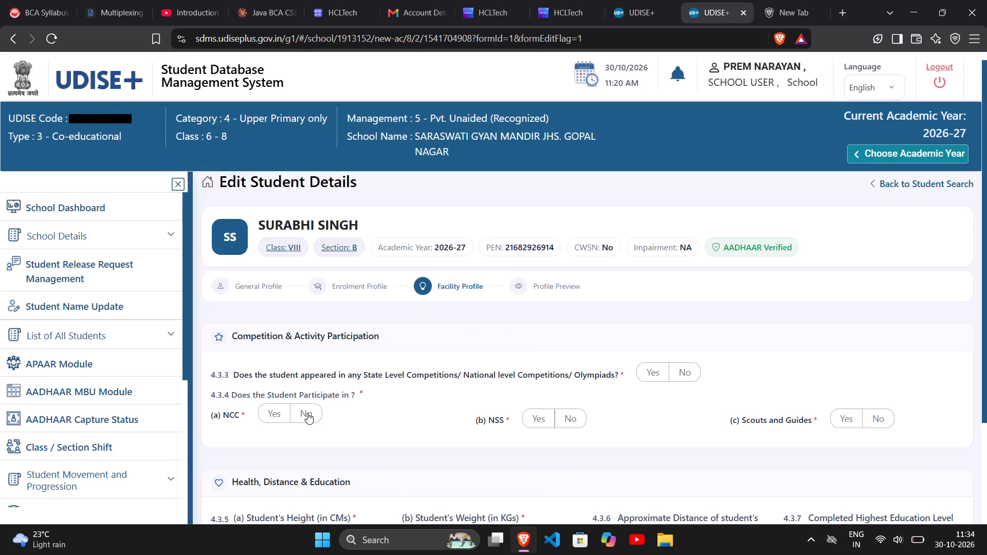
left_click(575, 418)
left_click(676, 367)
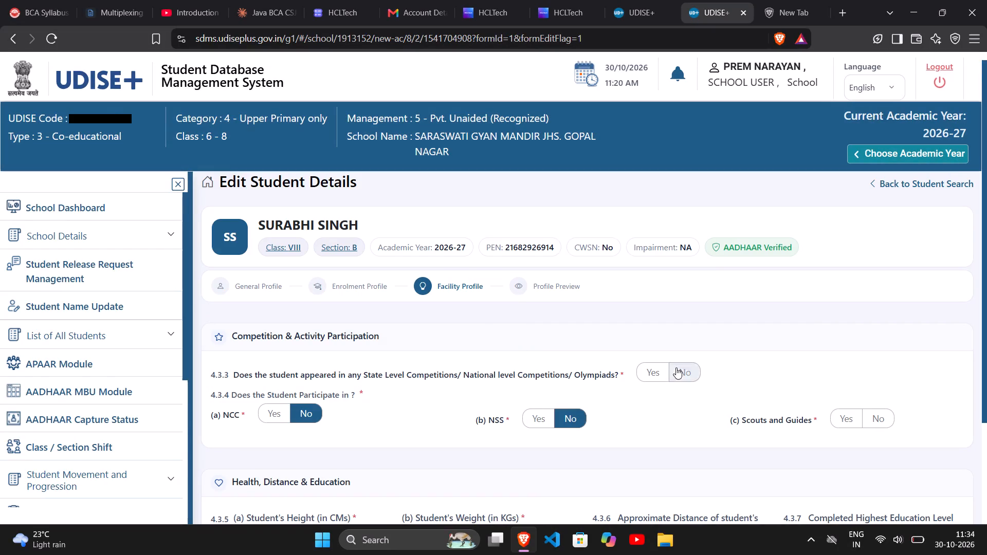
left_click(868, 417)
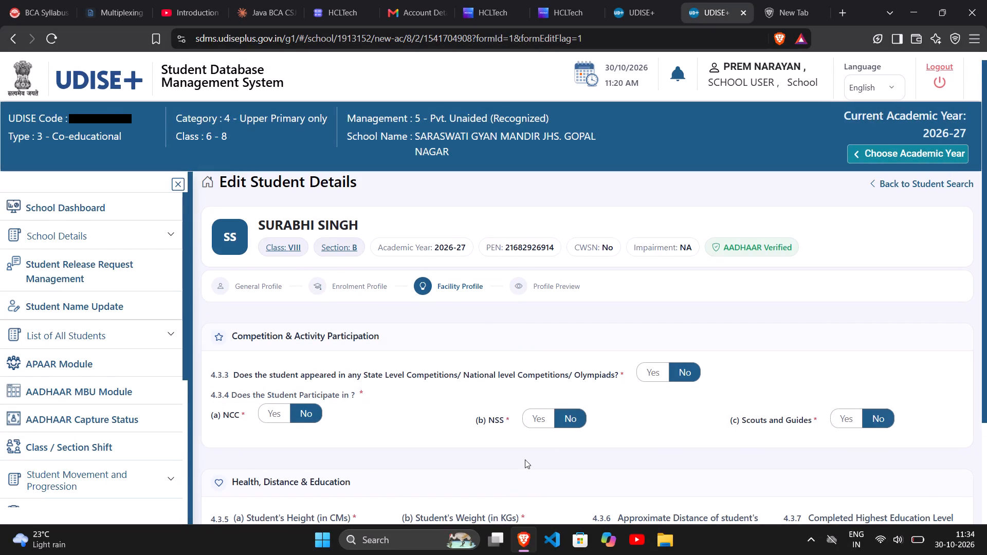
Enter a height of 141 cm and a weight of 35 kg, save the Facility Profile and proceed to the Profile Preview.
scroll(525, 459, "down", 2)
left_click(291, 402)
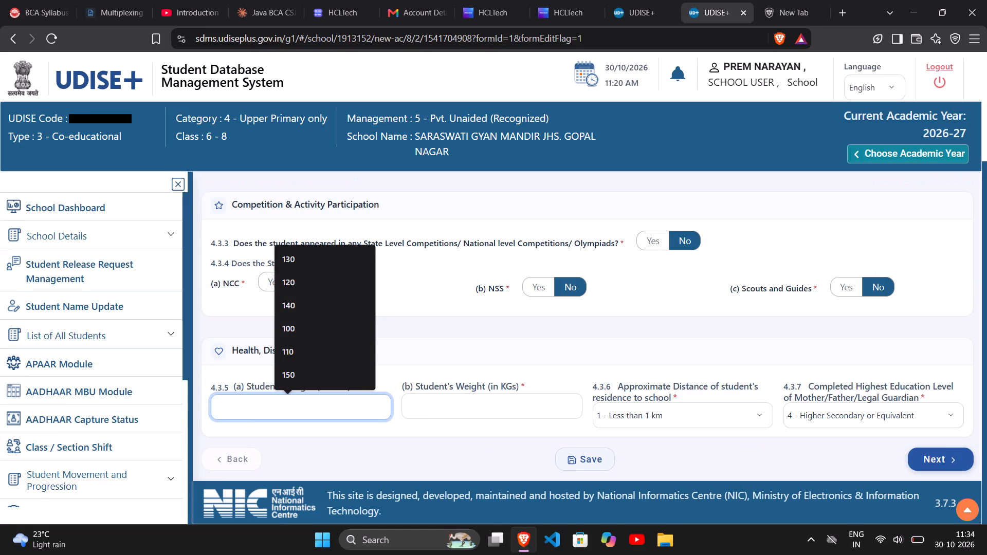
type("141")
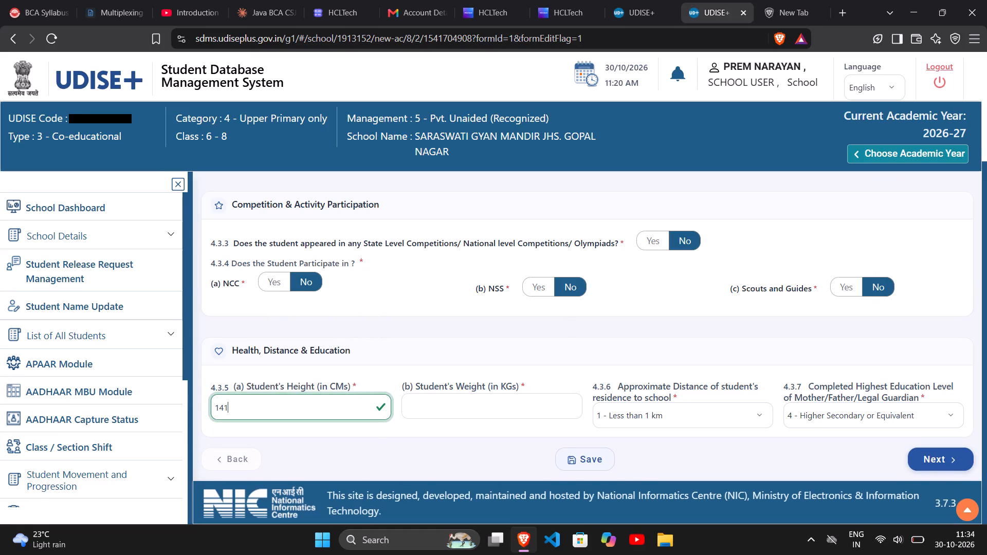
left_click(447, 400)
type("35")
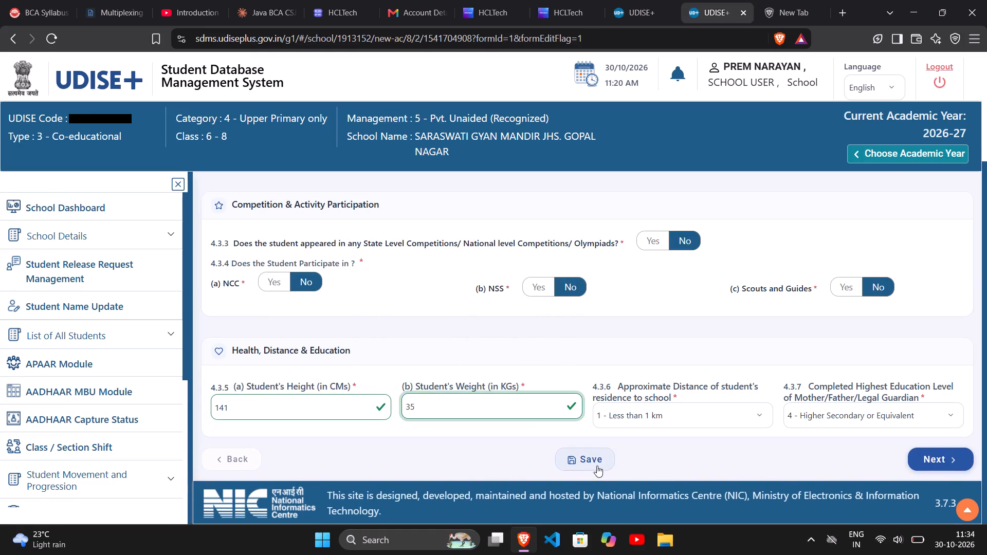
left_click(594, 464)
left_click(523, 343)
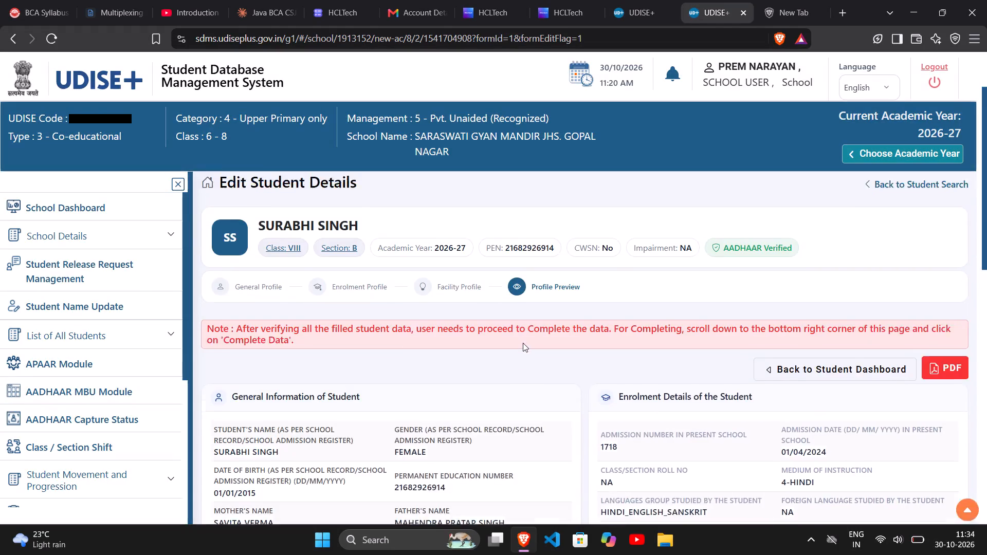
Complete this student's data from the Profile Preview and move on to the next student.
scroll(523, 343, "down", 9)
left_click(531, 461)
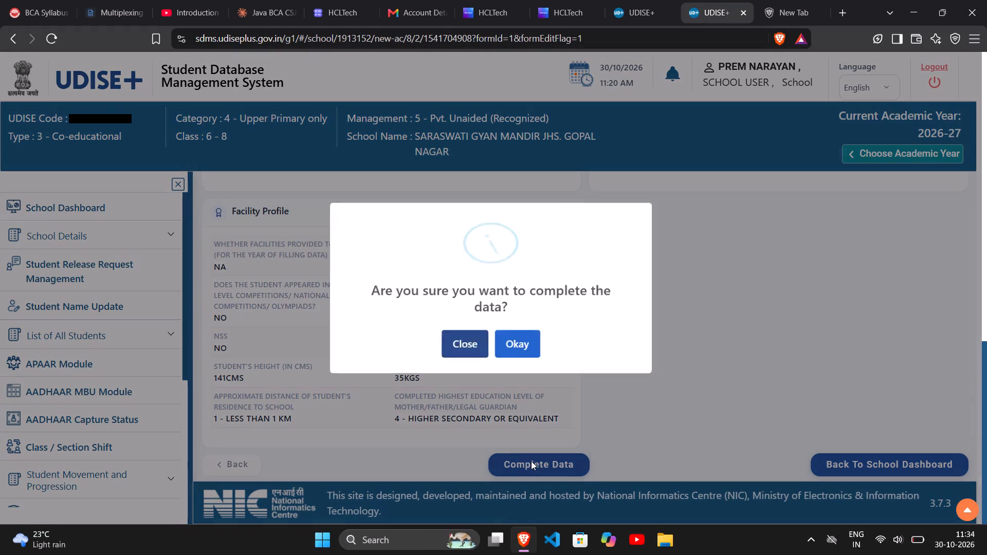
left_click(516, 348)
left_click(516, 348)
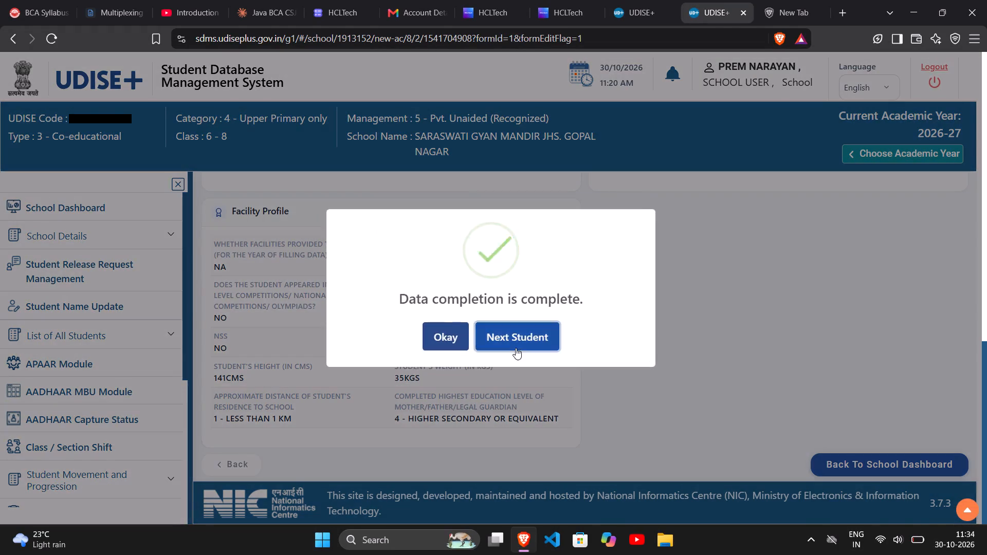
Proceed from this student's General Profile to the Enrolment Profile without changing any field.
scroll(516, 348, "down", 10)
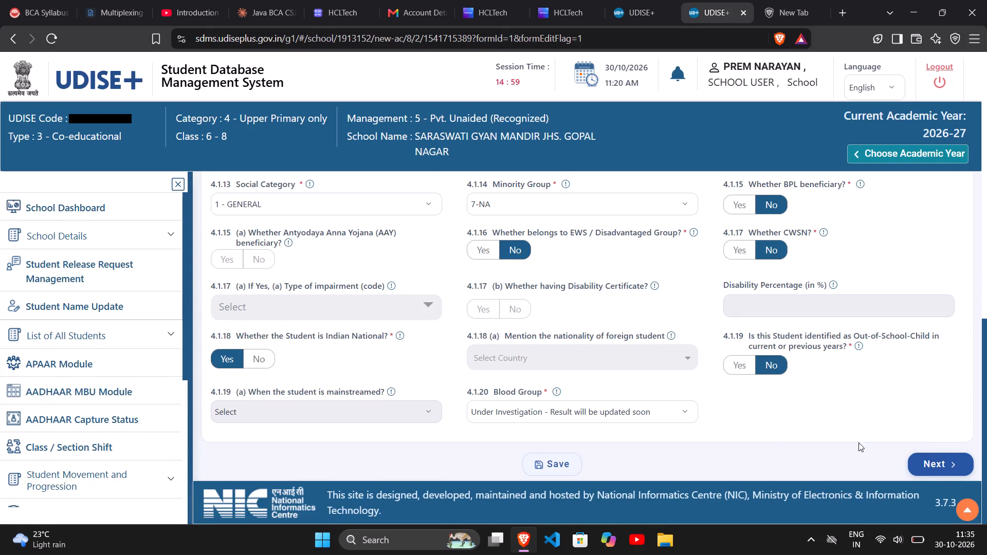
left_click(931, 468)
Select Social Science, Science and Mathematics as this student's mandatory subjects.
scroll(616, 385, "down", 1)
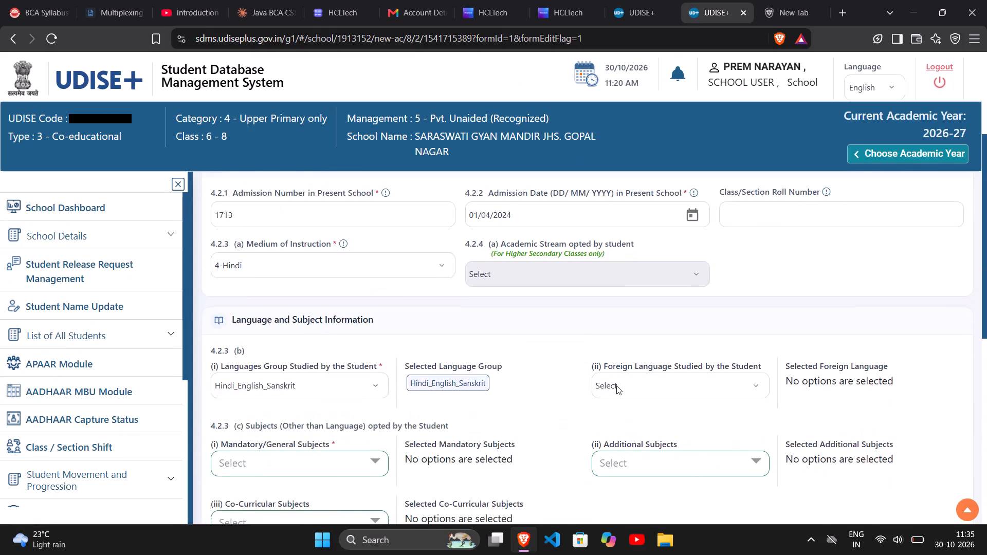
scroll(616, 385, "down", 2)
left_click(318, 419)
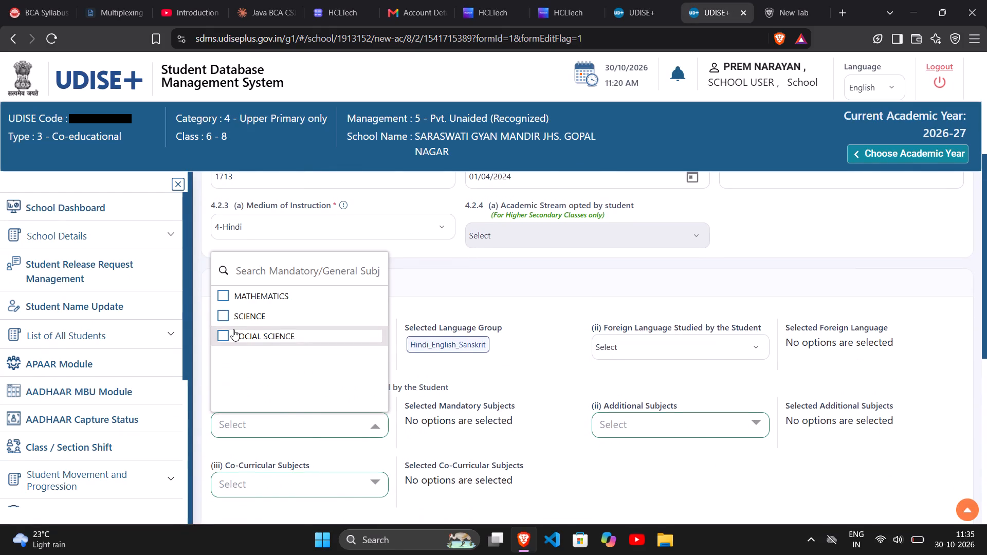
left_click(233, 329)
left_click(232, 317)
left_click(242, 292)
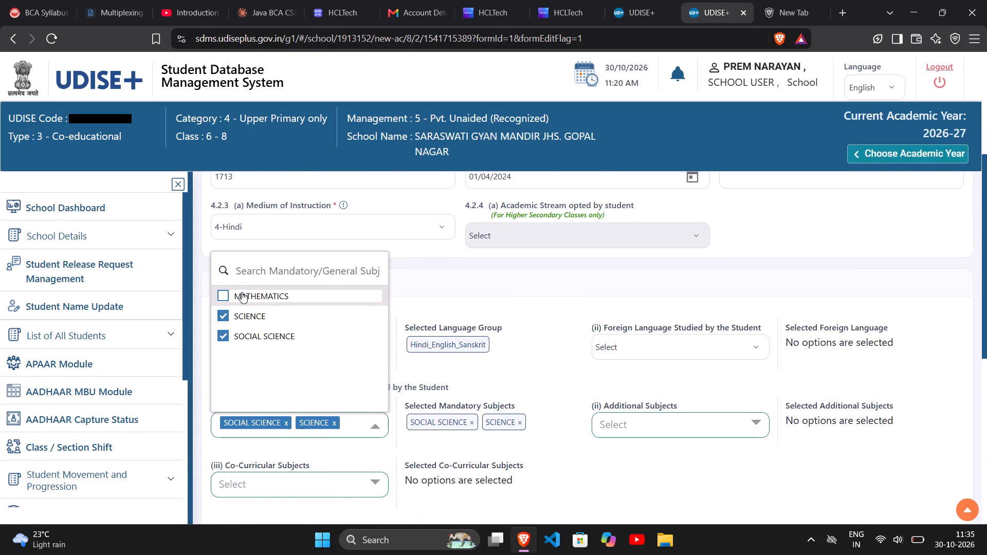
Save this student's Enrolment Profile and proceed to the Facility Profile.
scroll(486, 398, "down", 5)
left_click(566, 456)
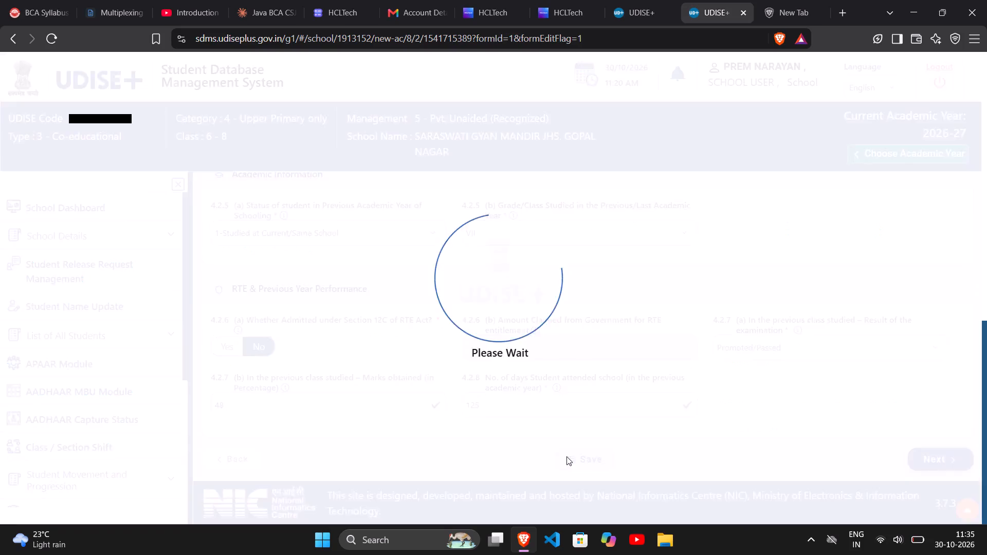
left_click(513, 331)
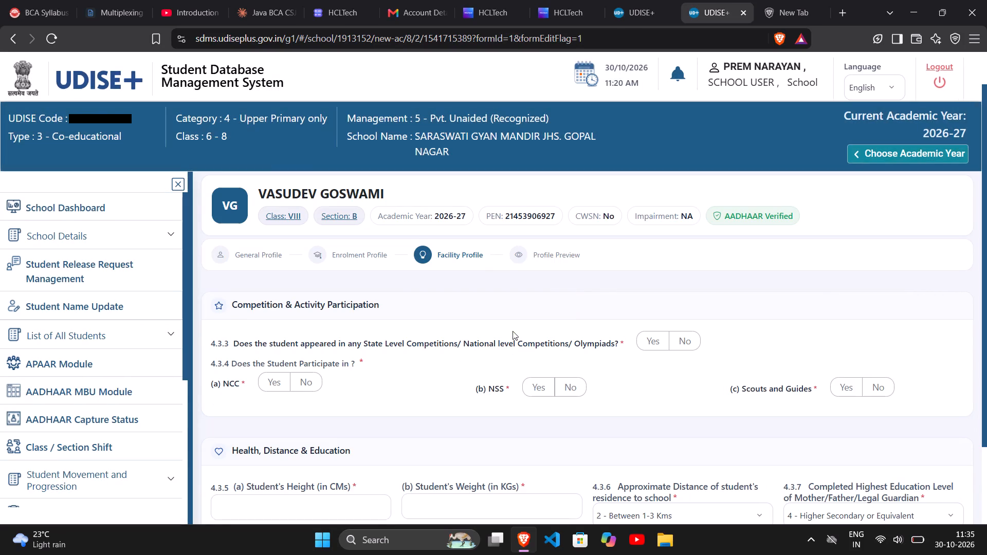
Answer No for NCC, NSS, competitions/Olympiads, and Scouts and Guides in this student's Facility Profile.
left_click(307, 386)
left_click(574, 391)
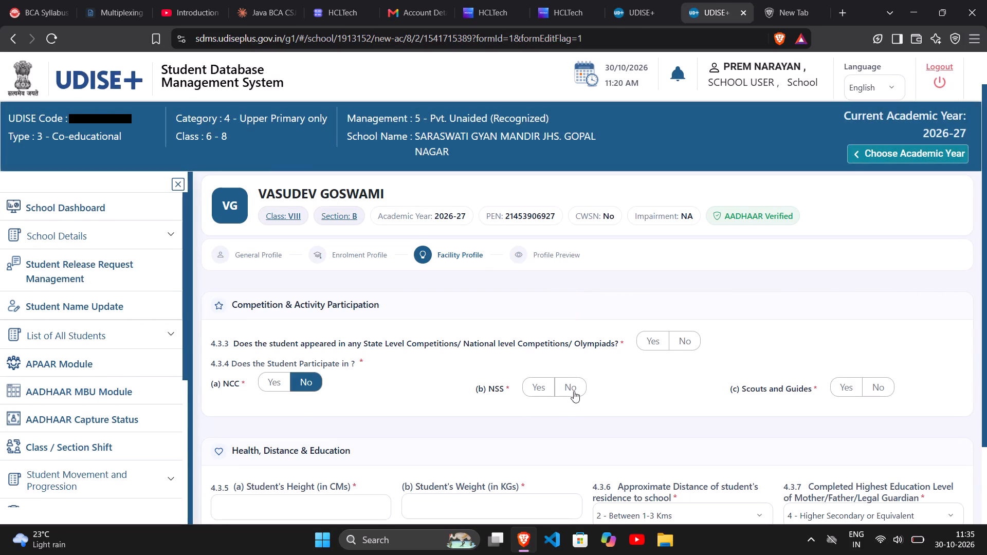
left_click(684, 342)
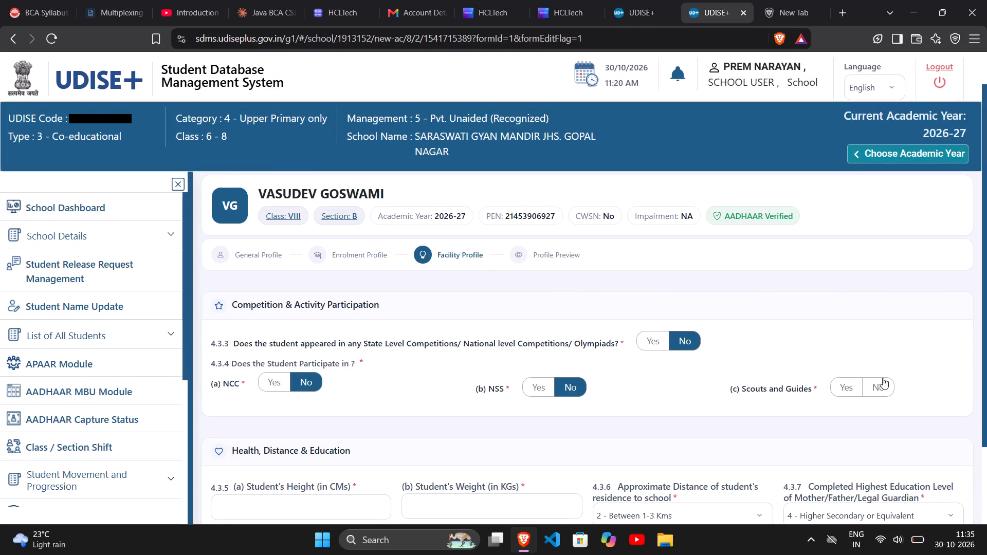
left_click(883, 378)
Enter a height of 175 cm and a weight of 52 kg, save the Facility Profile and proceed to the Profile Preview.
scroll(607, 423, "down", 2)
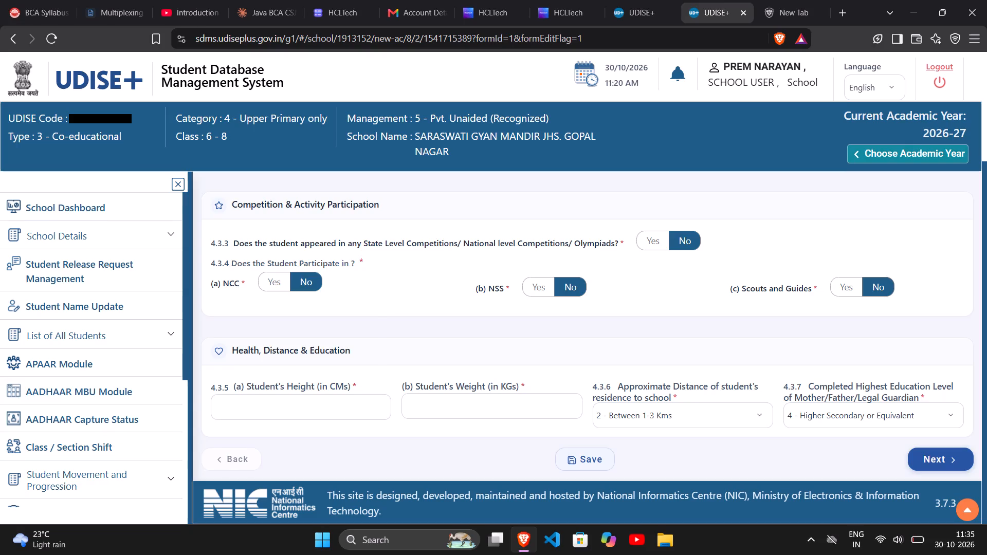
left_click(331, 401)
type("175")
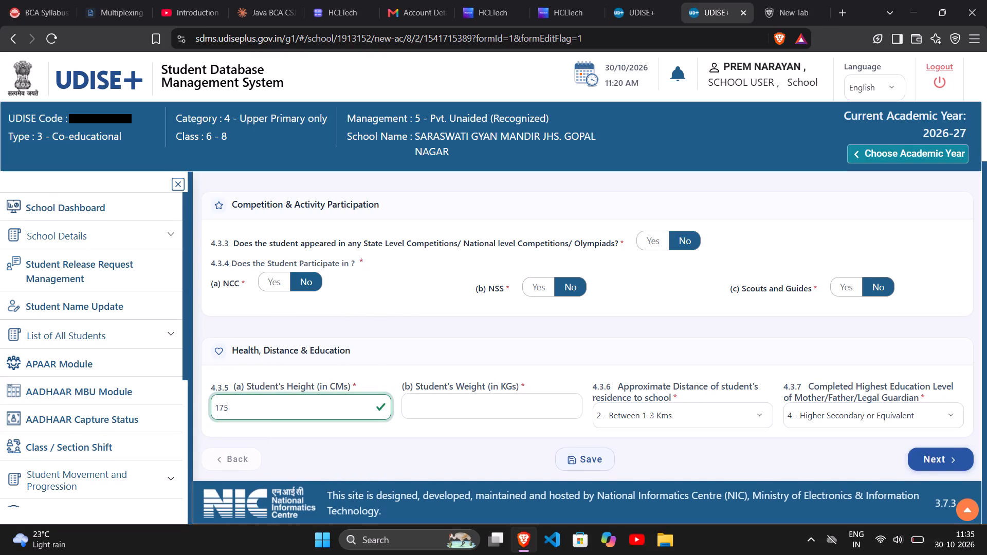
left_click(463, 403)
type("52")
left_click(578, 460)
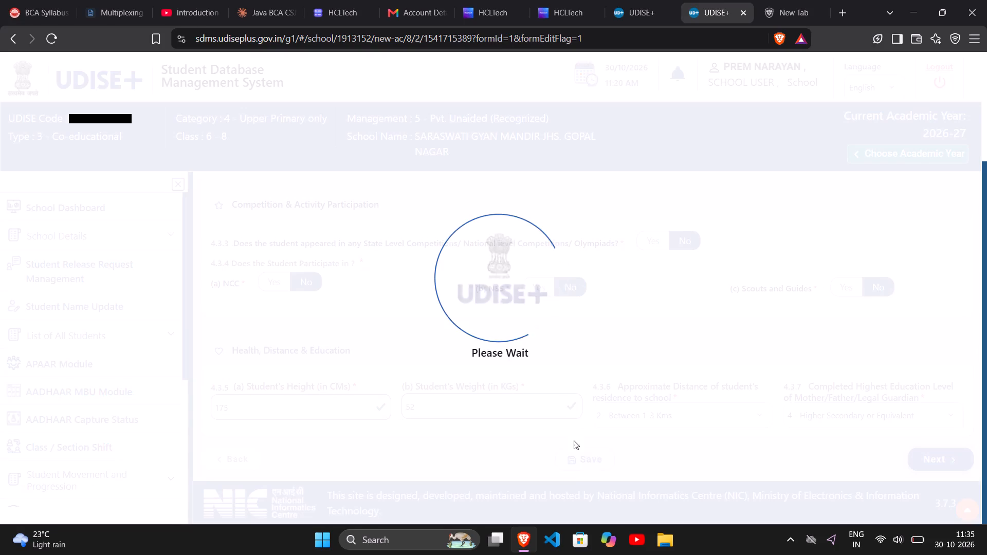
left_click(500, 331)
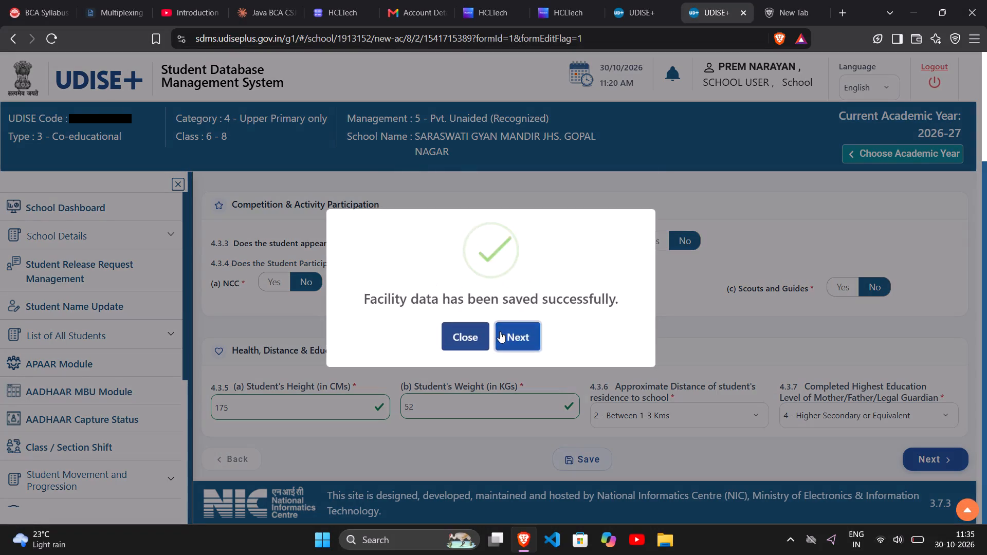
Complete the last Section B student's data from the Profile Preview and go back to the school dashboard.
scroll(572, 410, "down", 8)
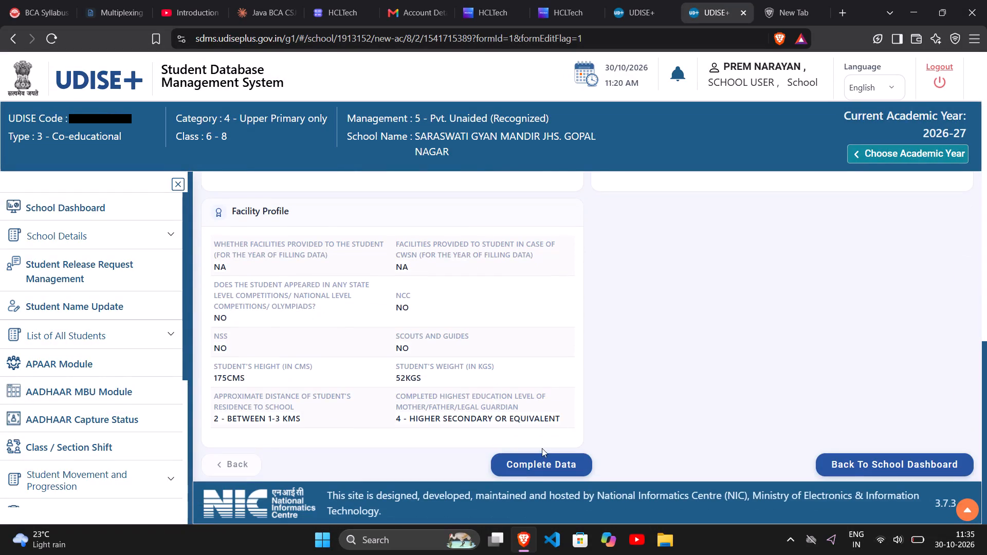
left_click(541, 465)
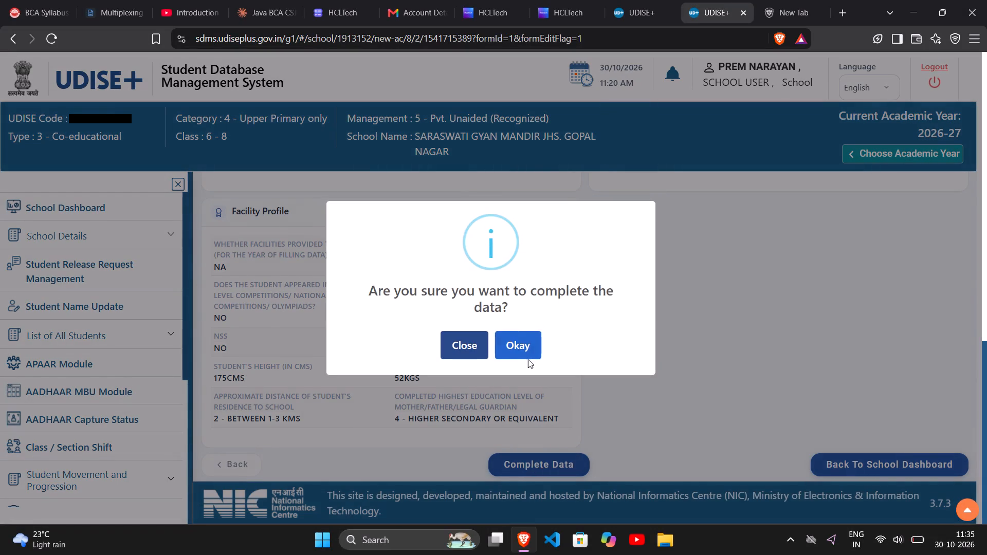
left_click(503, 333)
left_click(503, 333)
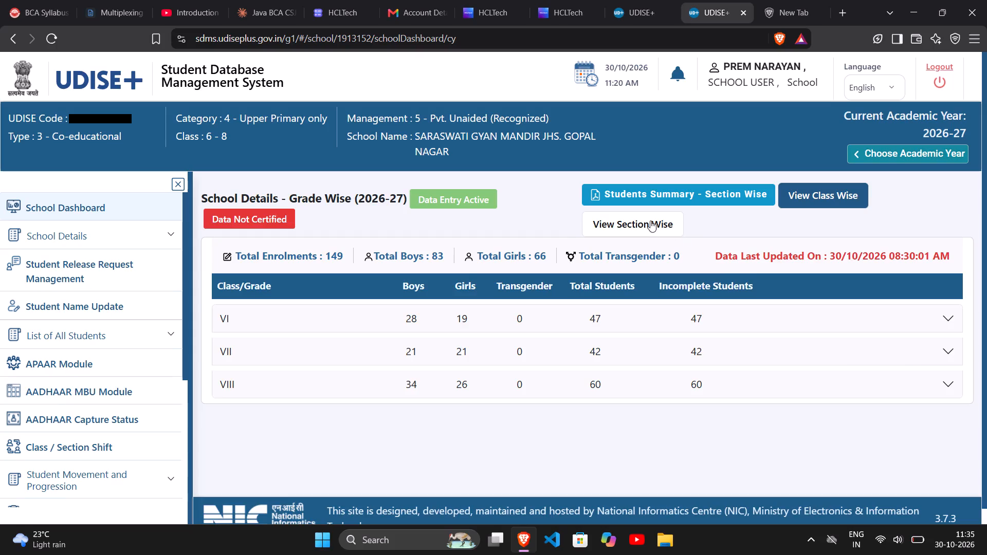
From the section-wise dashboard view, open the Class VIII Section A student list and check the students' entry statuses.
left_click(650, 220)
scroll(792, 356, "down", 8)
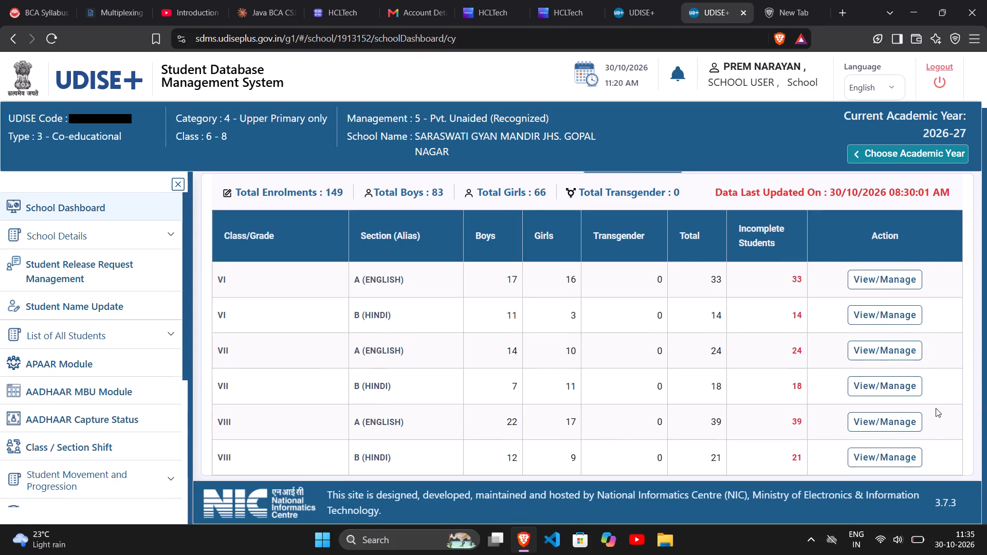
left_click(878, 430)
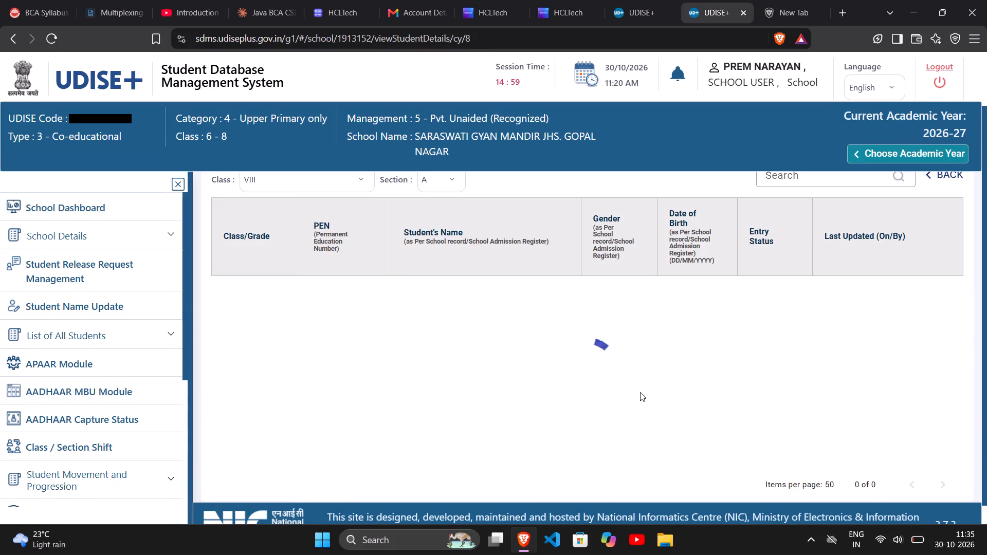
scroll(640, 392, "down", 20)
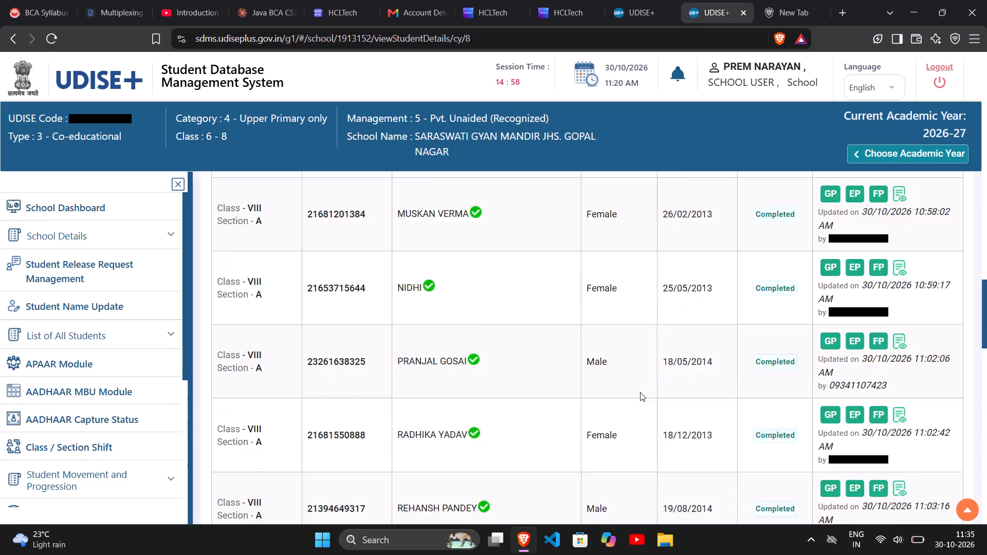
scroll(640, 392, "down", 6)
scroll(640, 392, "up", 13)
scroll(640, 392, "up", 11)
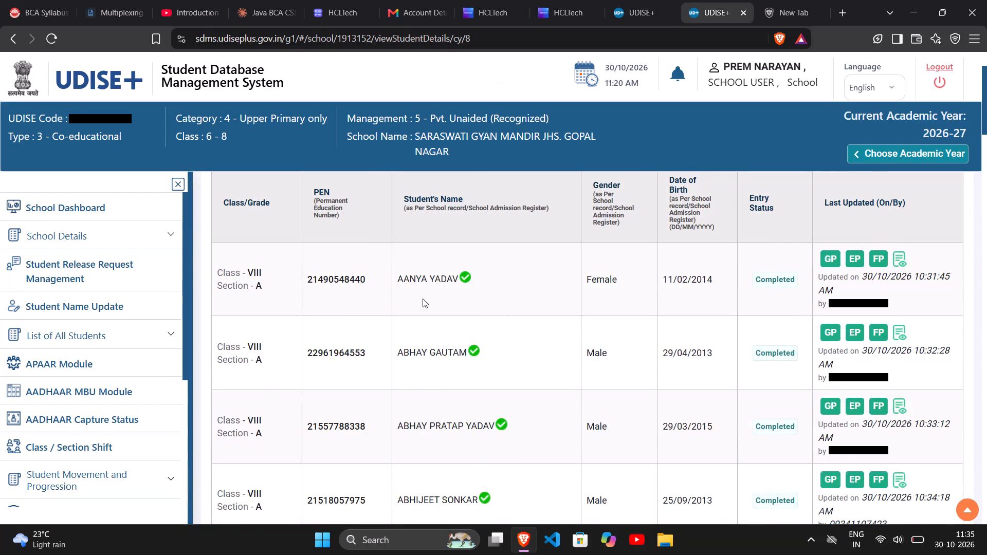
scroll(423, 299, "up", 9)
Return to the school dashboard and look over the section-wise table of classes.
left_click(941, 235)
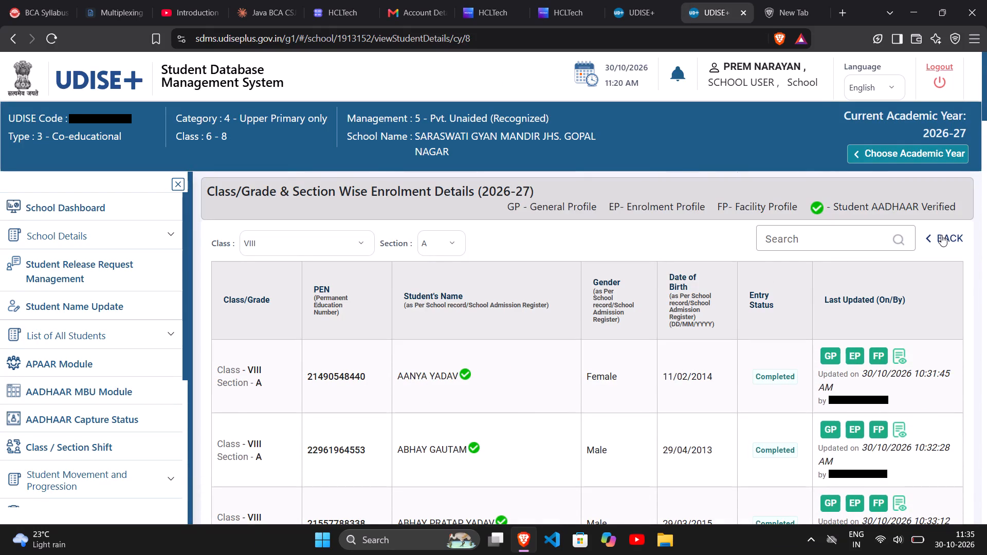
scroll(645, 352, "down", 5)
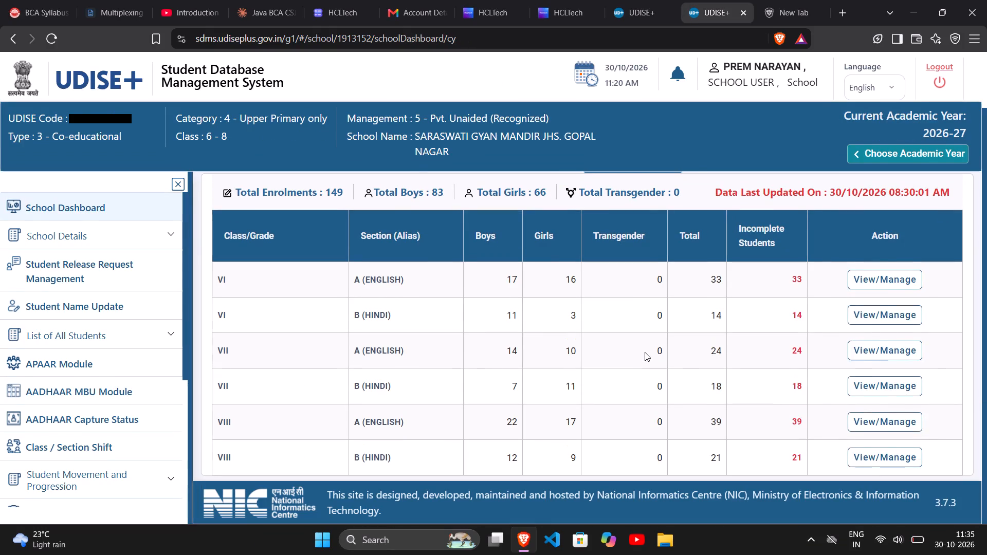
scroll(645, 352, "down", 7)
scroll(645, 352, "up", 8)
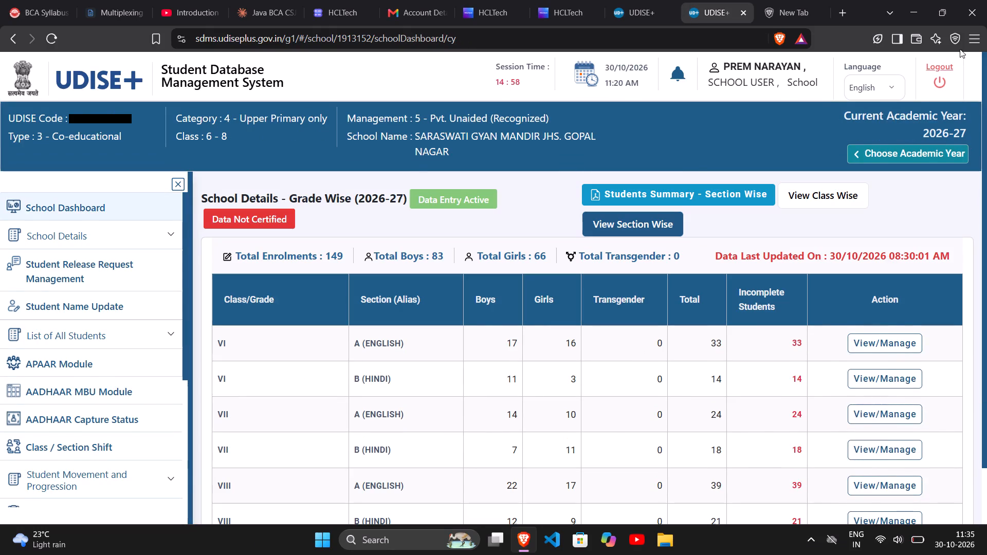
Close the browser window.
left_click(986, 7)
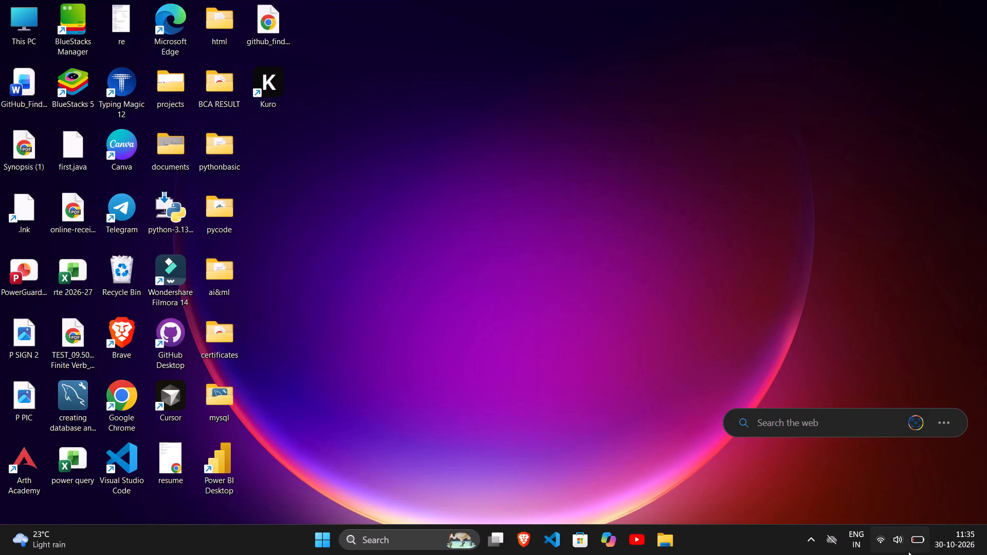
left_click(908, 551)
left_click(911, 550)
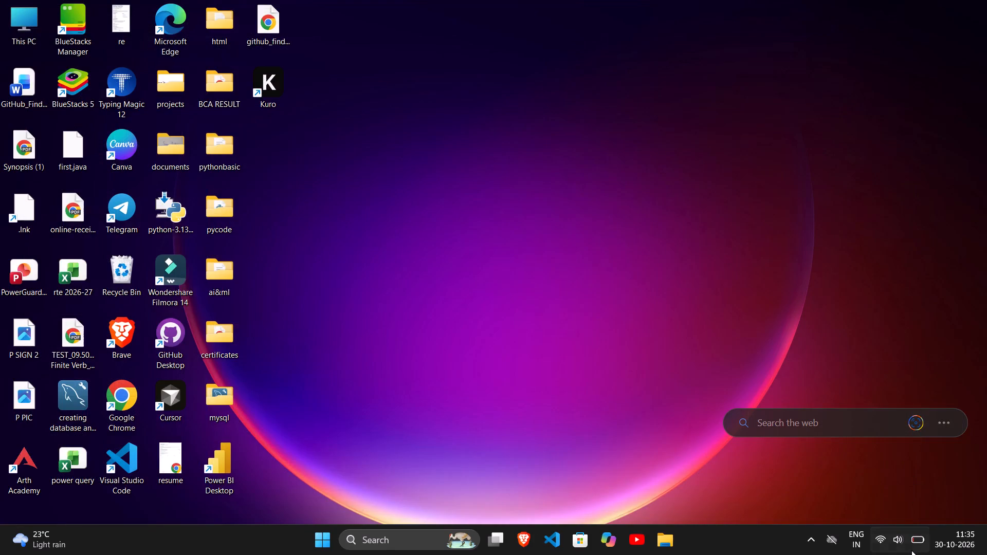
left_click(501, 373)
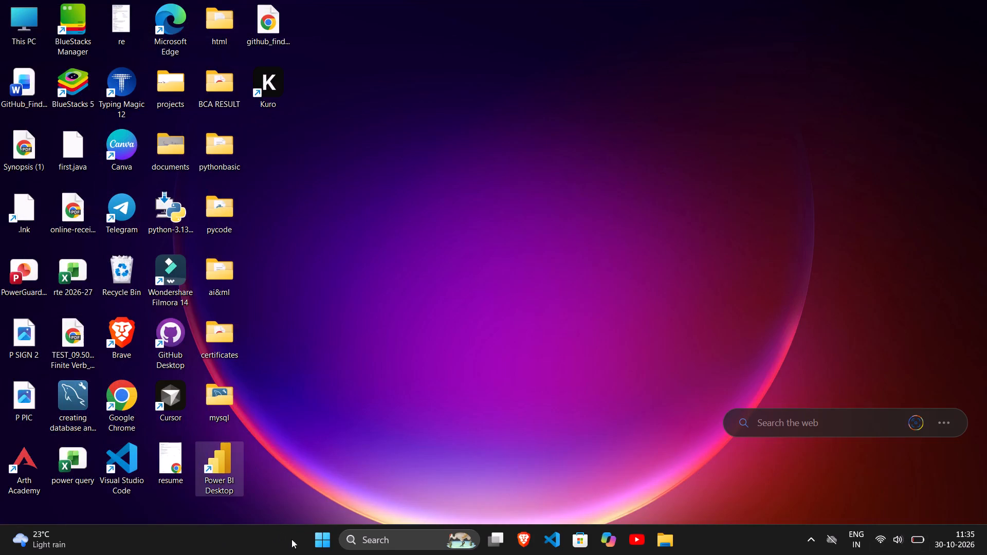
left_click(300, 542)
Shut down the computer.
left_click(331, 539)
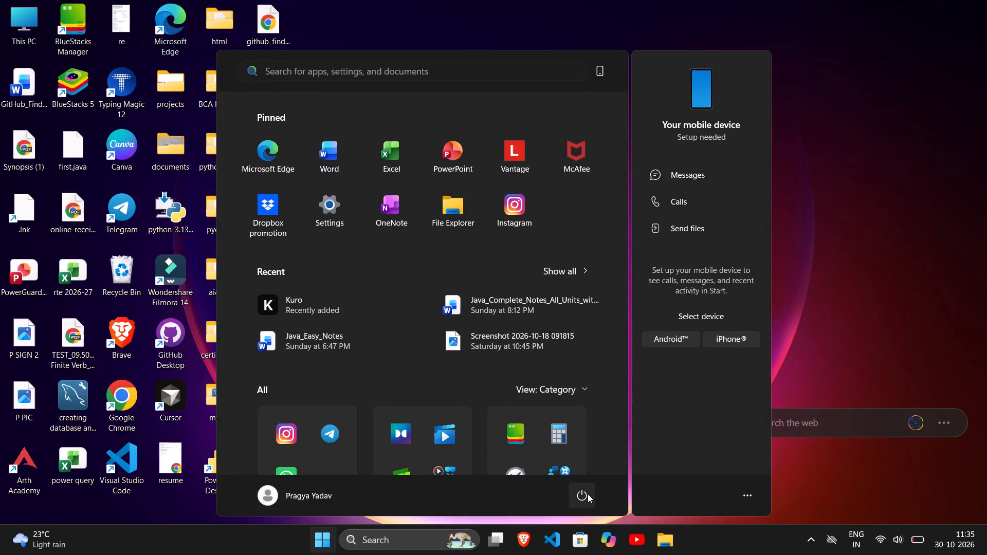
left_click(588, 494)
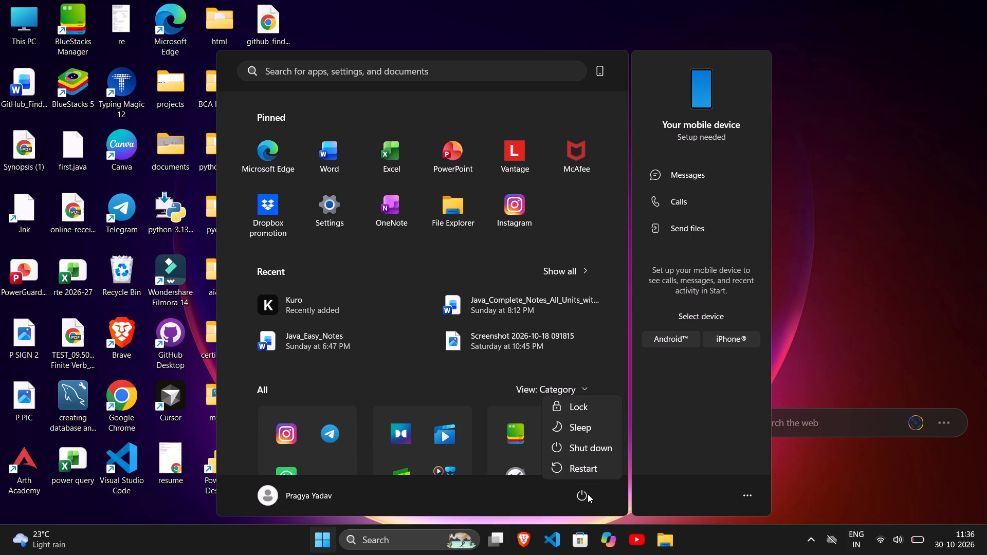
left_click(571, 445)
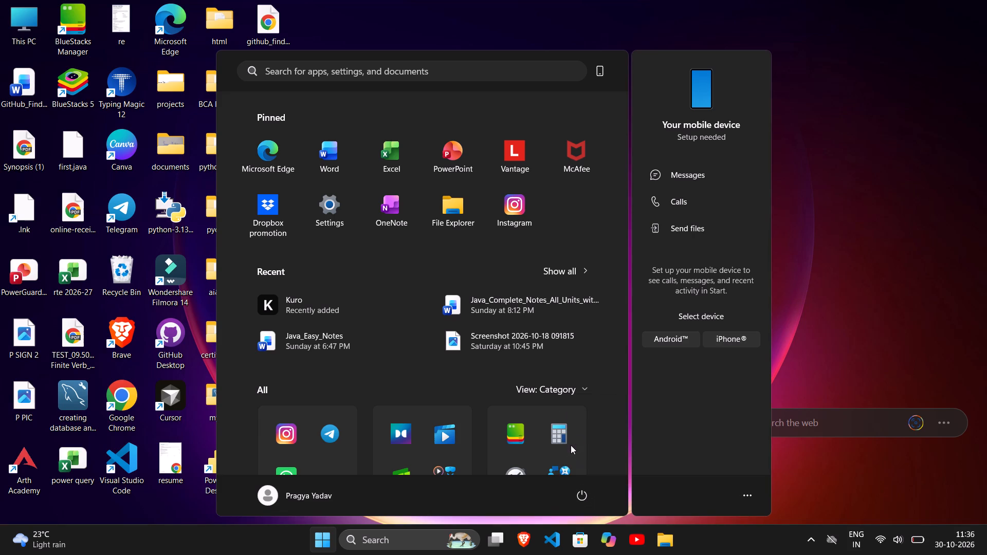